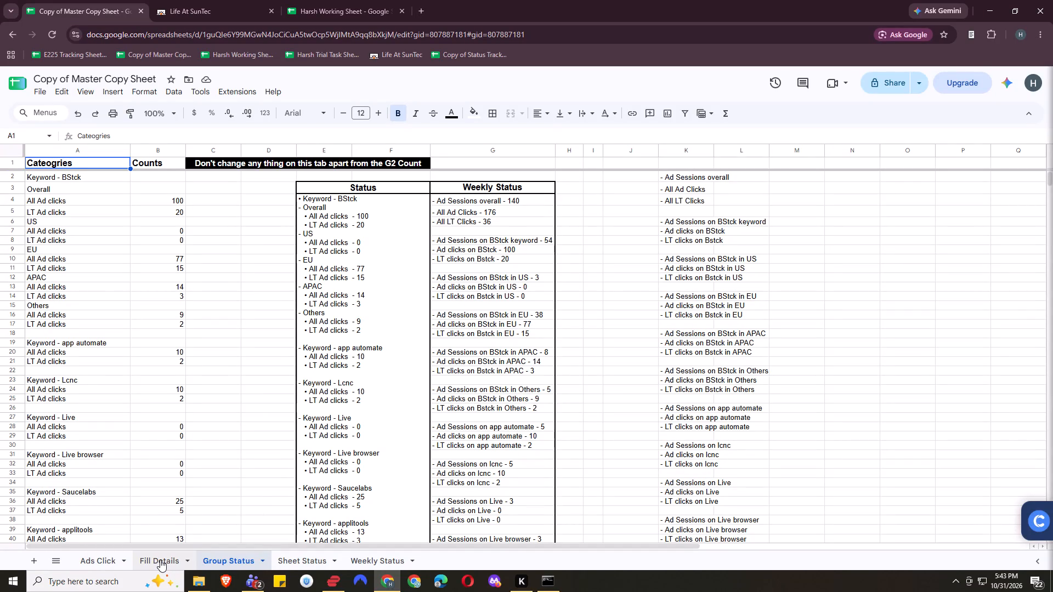
# Copy the Weekly Status entries in G4:G68 of the Group Status sheet.
pyautogui.click(302, 564)
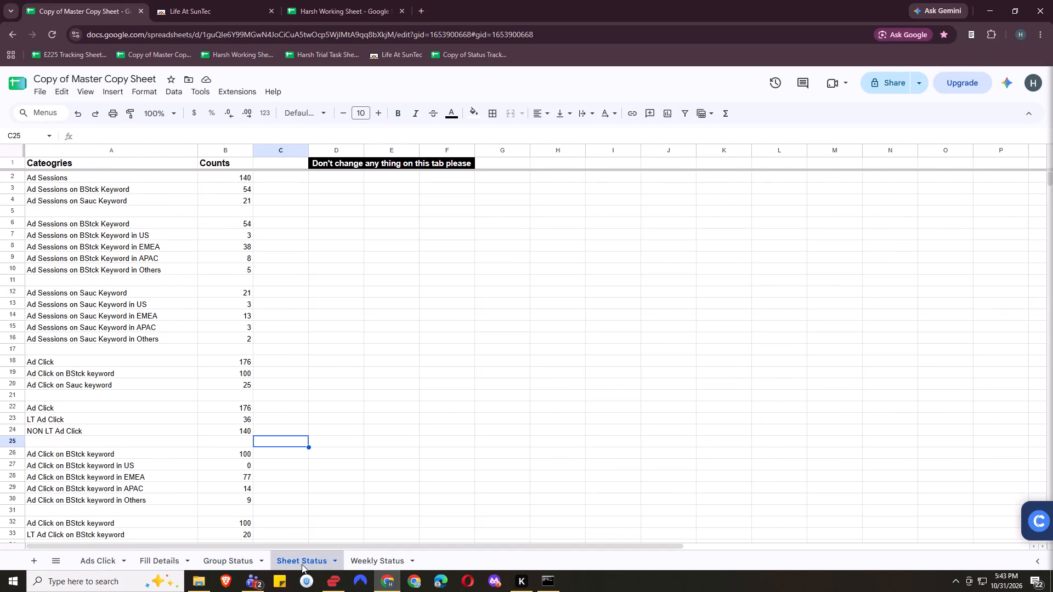
pyautogui.click(232, 557)
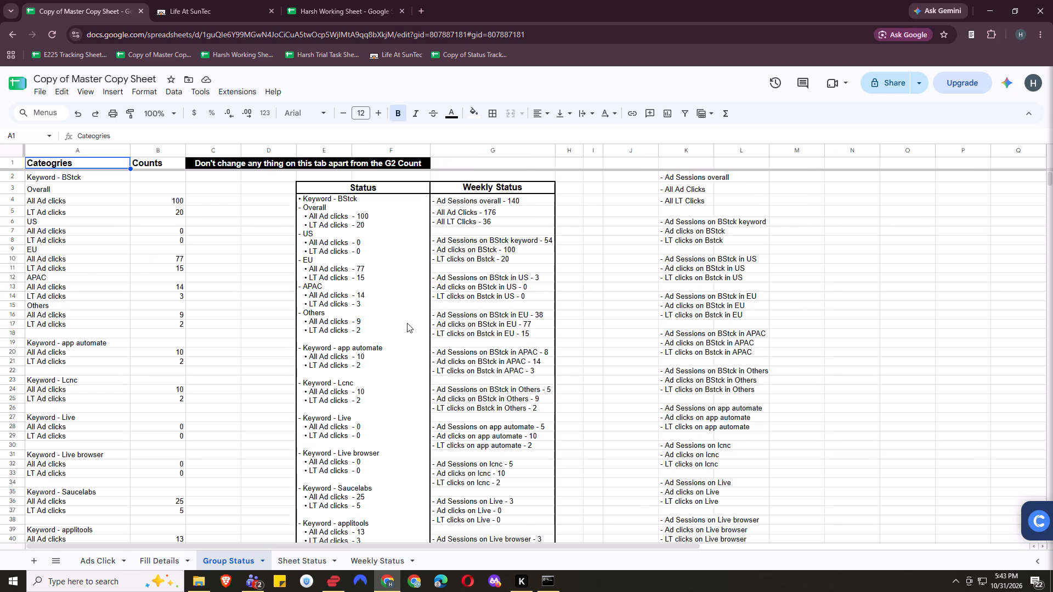
pyautogui.moveTo(502, 197); pyautogui.dragTo(508, 574)
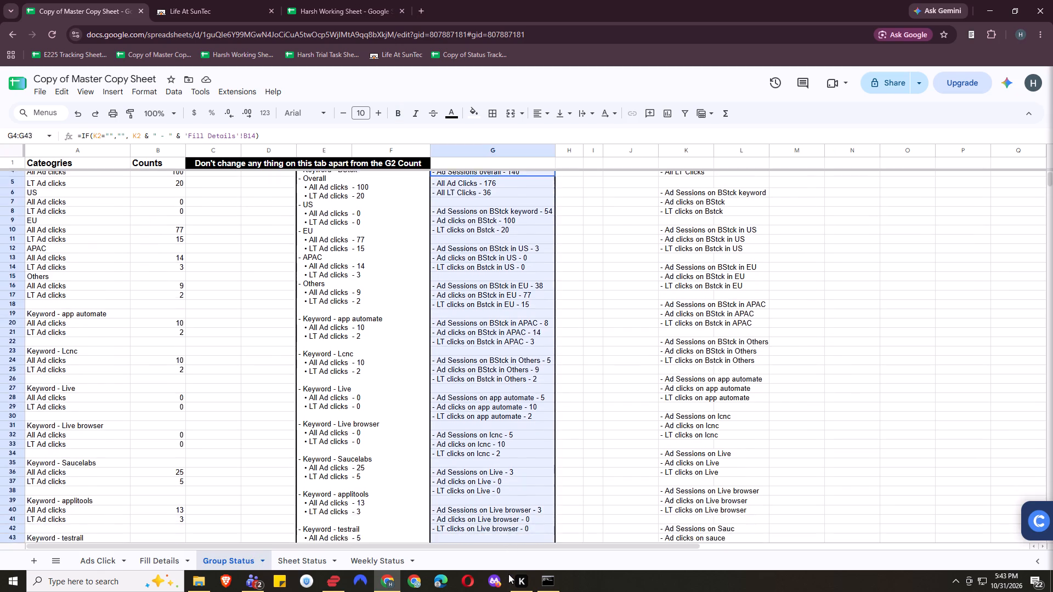
pyautogui.moveTo(508, 574); pyautogui.dragTo(515, 436)
pyautogui.hotkey('ctrl', 'c')
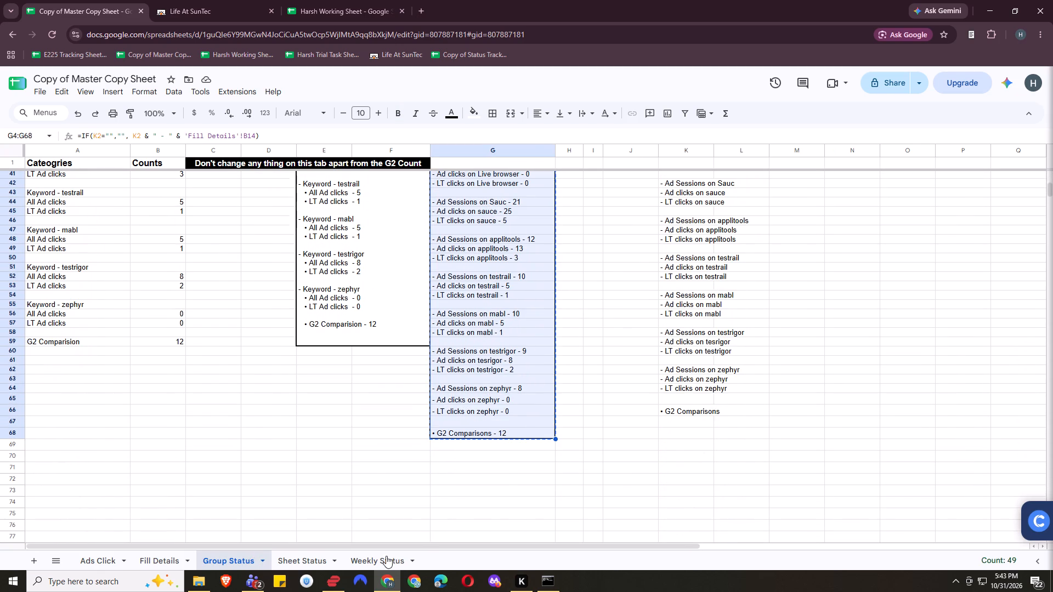
# Paste the copied entries as values only into the 31-Oct-2026 column of the Weekly Status sheet, starting in row 2.
pyautogui.click(372, 560)
pyautogui.scroll(3, 896, 219)
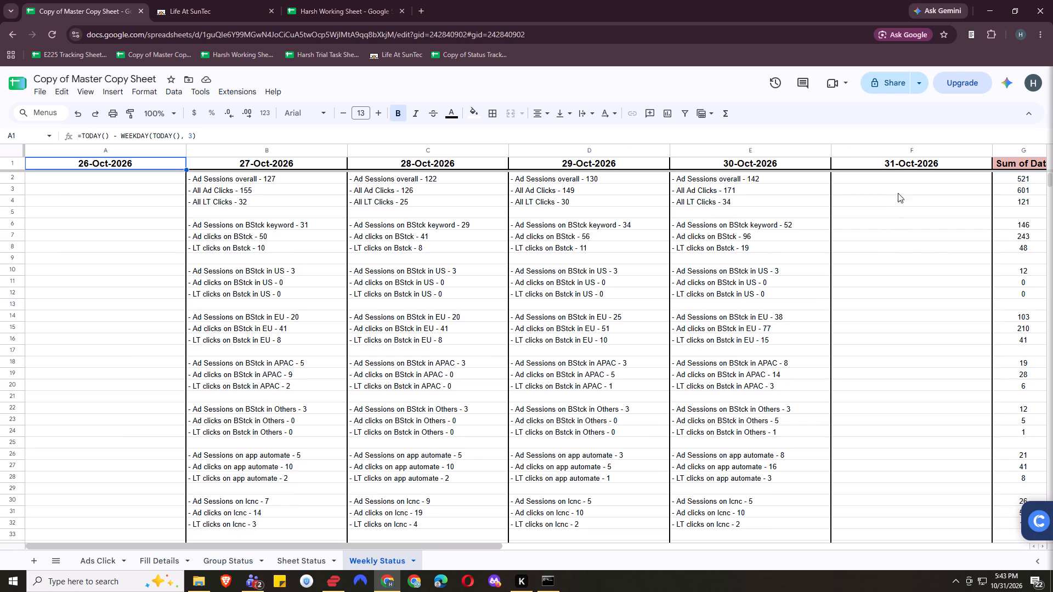
pyautogui.click(898, 178)
pyautogui.hotkey('ctrl', 'v')
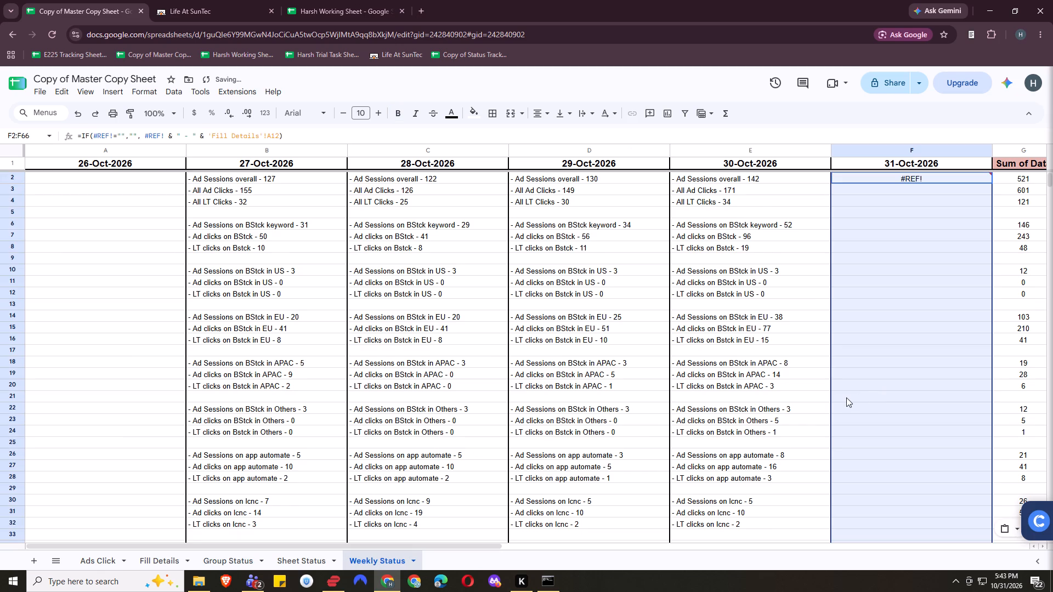
pyautogui.hotkey('ctrl', 'shift', 'v')
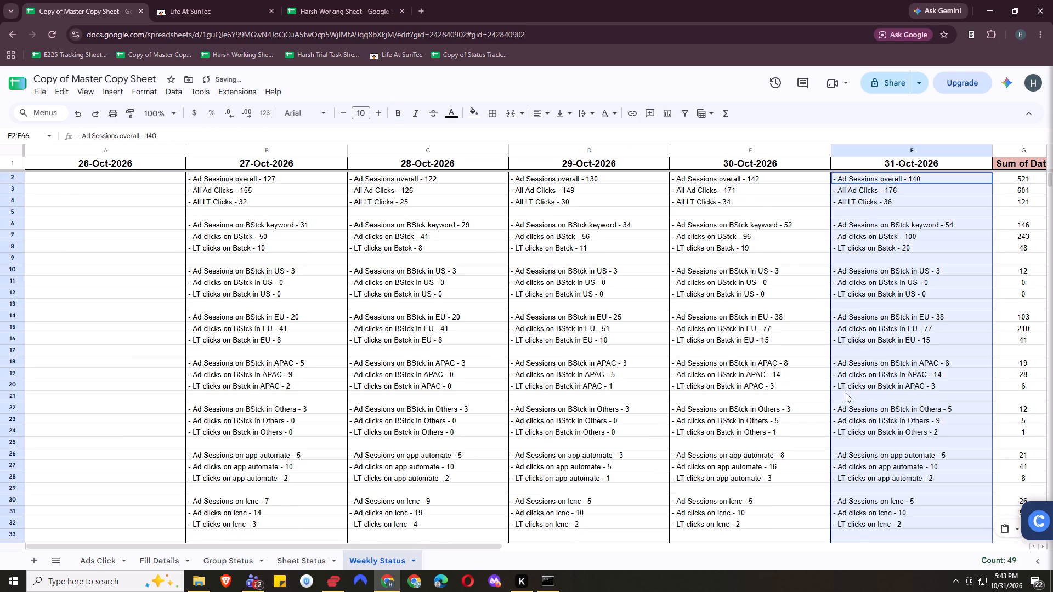
pyautogui.scroll(-10, 846, 393)
pyautogui.scroll(14, 846, 393)
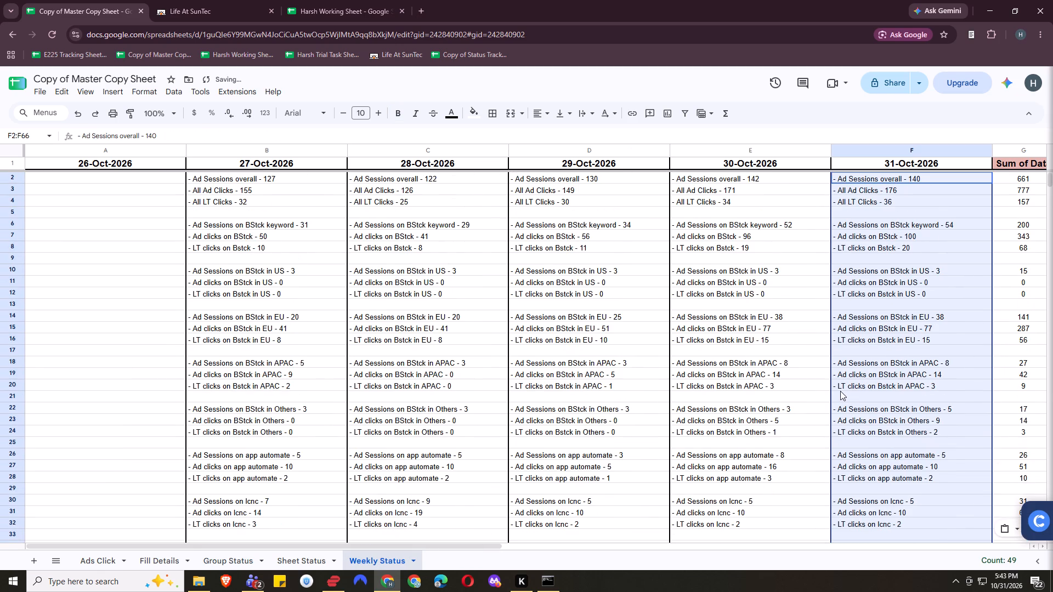
pyautogui.scroll(4, 840, 391)
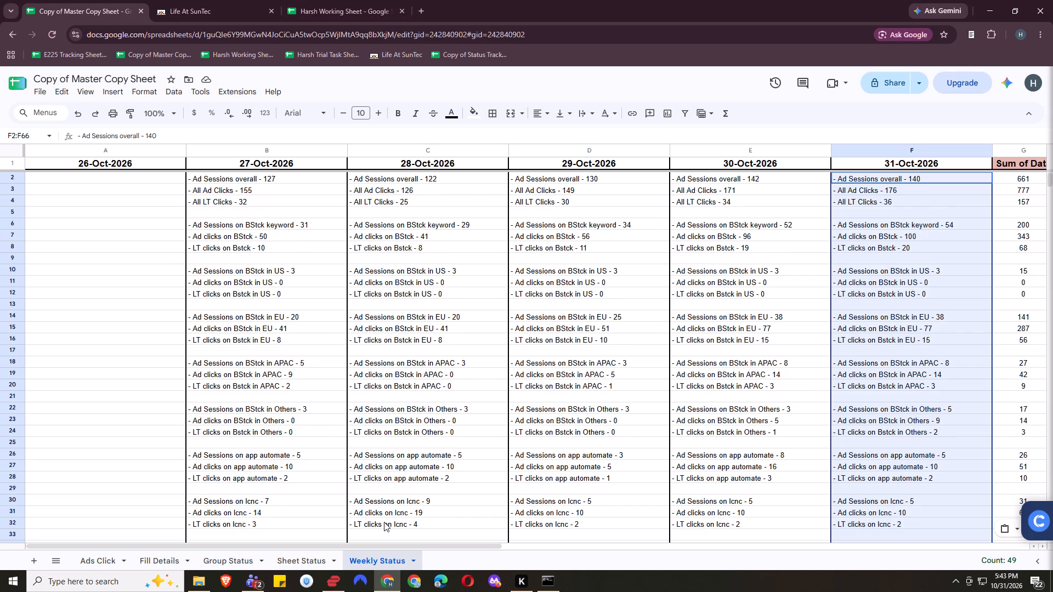
# Copy all the Counts values in B2:B350 of the Sheet Status sheet.
pyautogui.click(291, 562)
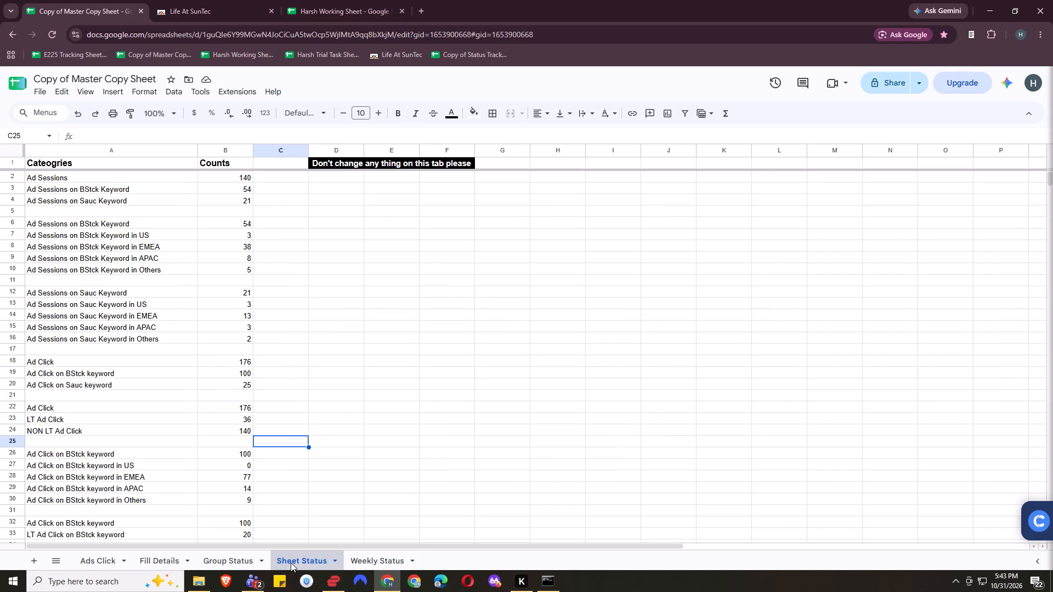
pyautogui.click(228, 177)
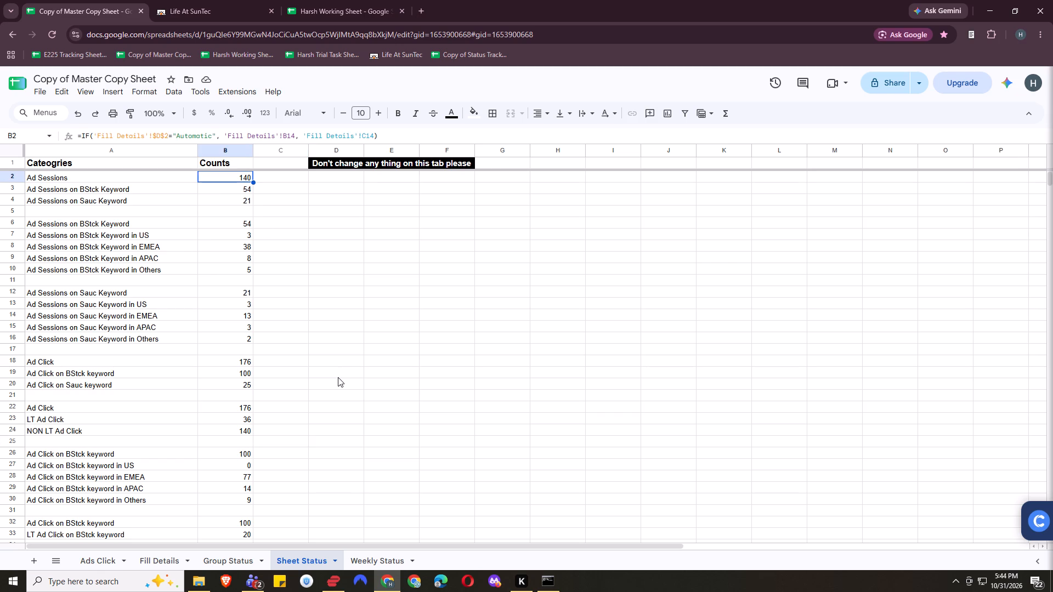
pyautogui.hotkey('ctrl', 'shift', 'Down')
pyautogui.hotkey('ctrl', 'shift', 'Down')
pyautogui.hotkey('ctrl', 'shift', 'Down')
pyautogui.hotkey('ctrl', 'shift', 'Down')
pyautogui.hotkey('ctrl', 'shift', 'Down')
pyautogui.hotkey('ctrl', 'shift', 'Down')
pyautogui.hotkey('ctrl', 'shift', 'Down')
pyautogui.hotkey('ctrl', 'shift', 'Down')
pyautogui.hotkey('ctrl', 'shift', 'Down')
pyautogui.hotkey('ctrl', 'shift', 'Down')
pyautogui.hotkey('ctrl', 'shift', 'Down')
pyautogui.hotkey('ctrl', 'shift', 'Down')
pyautogui.hotkey('ctrl', 'shift', 'Down')
pyautogui.hotkey('ctrl', 'shift', 'Down')
pyautogui.hotkey('ctrl', 'shift', 'Down')
pyautogui.hotkey('ctrl', 'shift', 'Down')
pyautogui.hotkey('ctrl', 'shift', 'Down')
pyautogui.hotkey('ctrl', 'shift', 'Down')
pyautogui.hotkey('ctrl', 'shift', 'Down')
pyautogui.hotkey('ctrl', 'shift', 'Down')
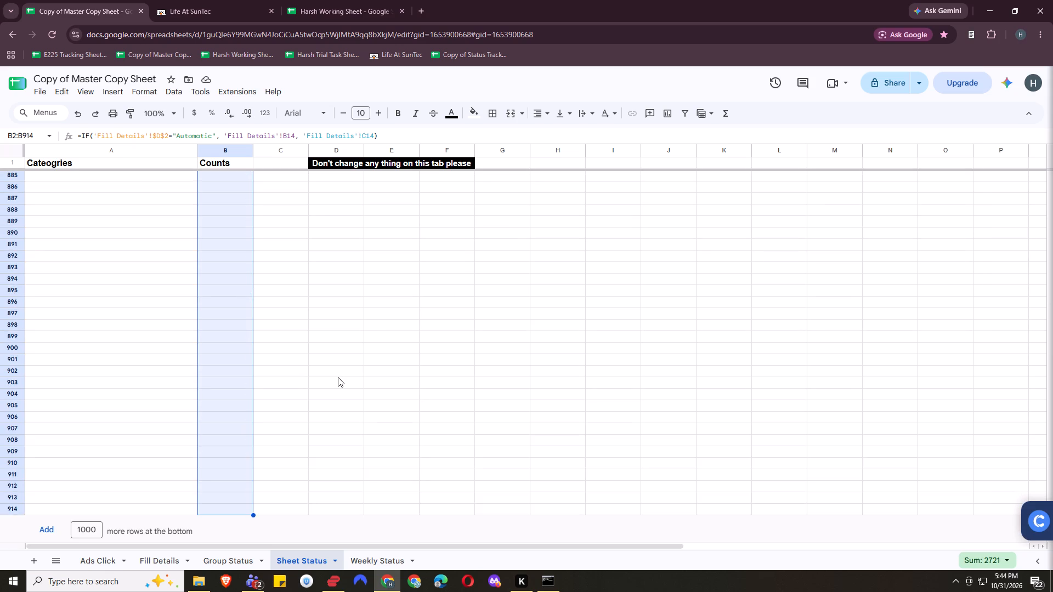
pyautogui.hotkey('ctrl', 'shift', 'Up')
pyautogui.hotkey('ctrl', 'c')
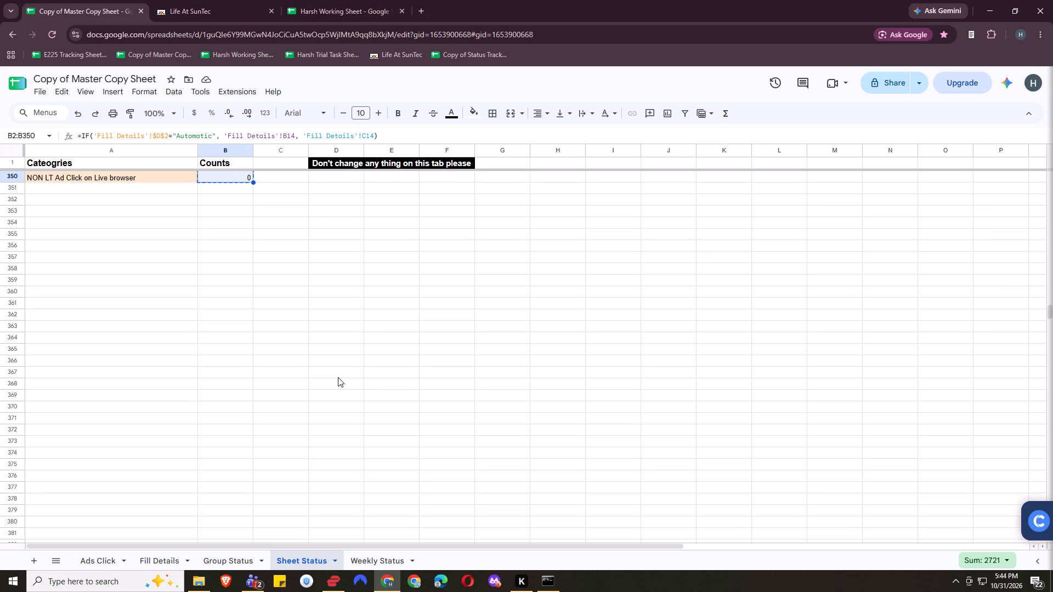
pyautogui.click(338, 377)
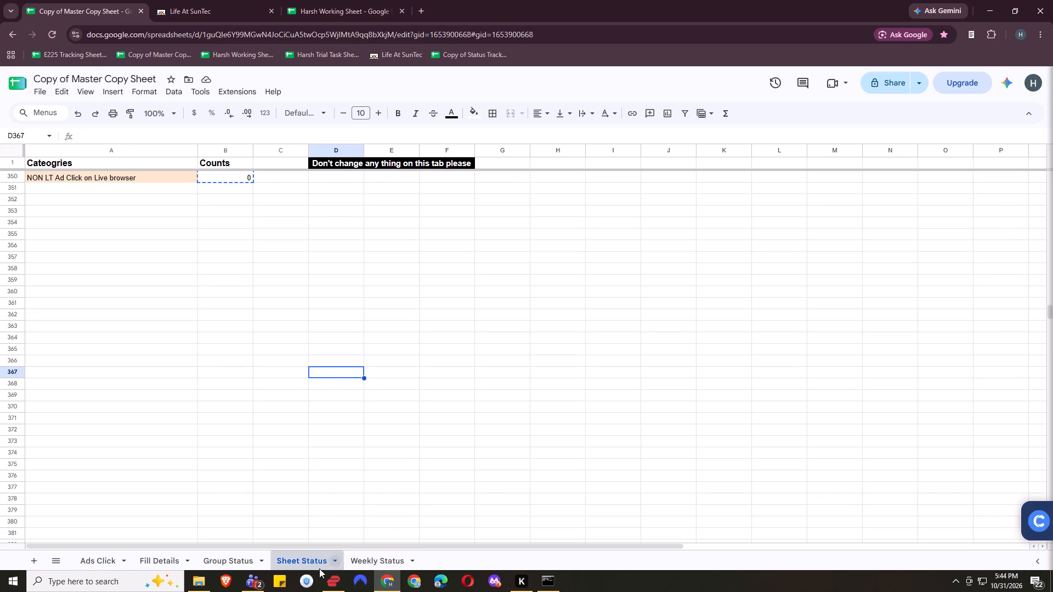
# In Harsh Working Sheet, paste the copied counts as values only into the 31 October column of Ads click summary, from row 2.
pyautogui.click(350, 3)
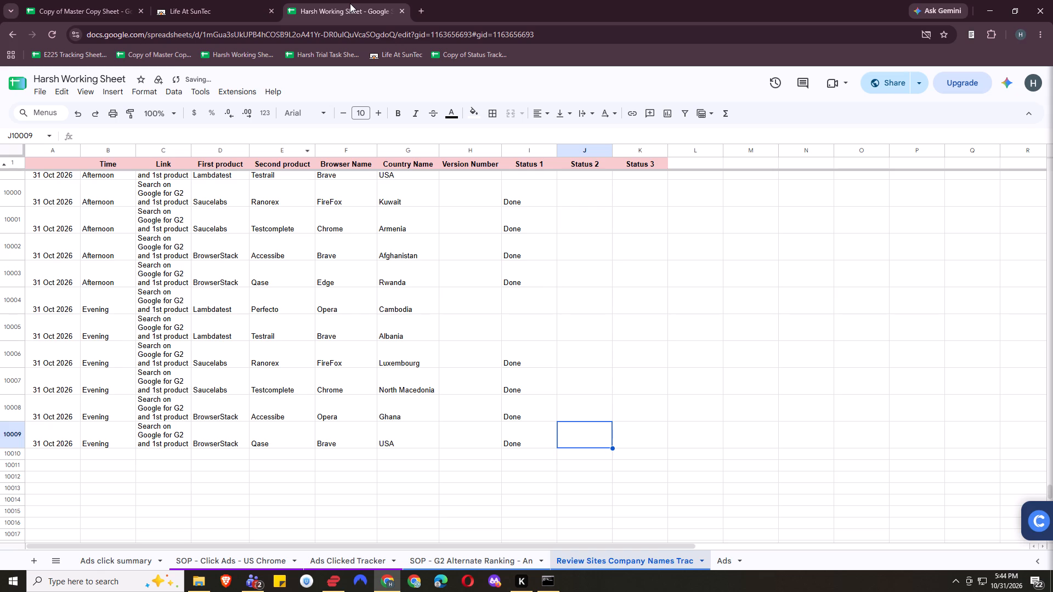
pyautogui.click(98, 568)
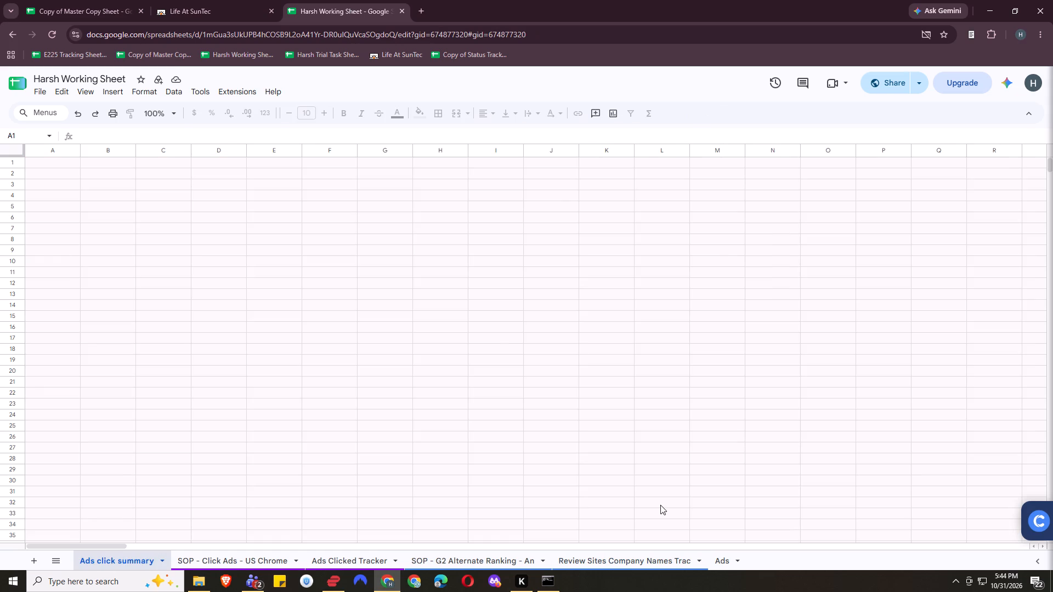
pyautogui.moveTo(268, 546); pyautogui.dragTo(460, 571)
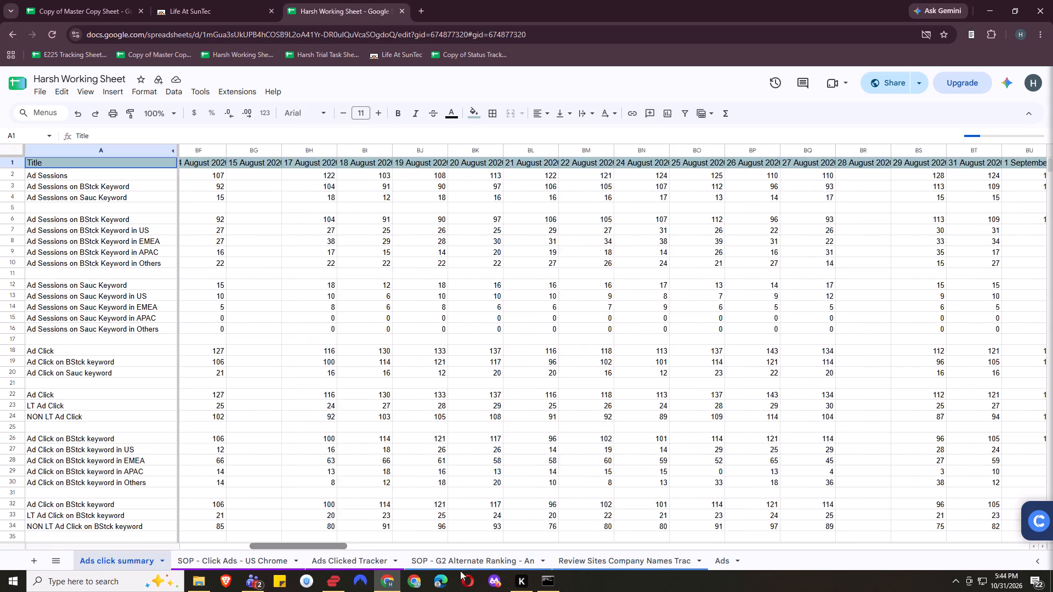
pyautogui.moveTo(460, 571); pyautogui.dragTo(728, 591)
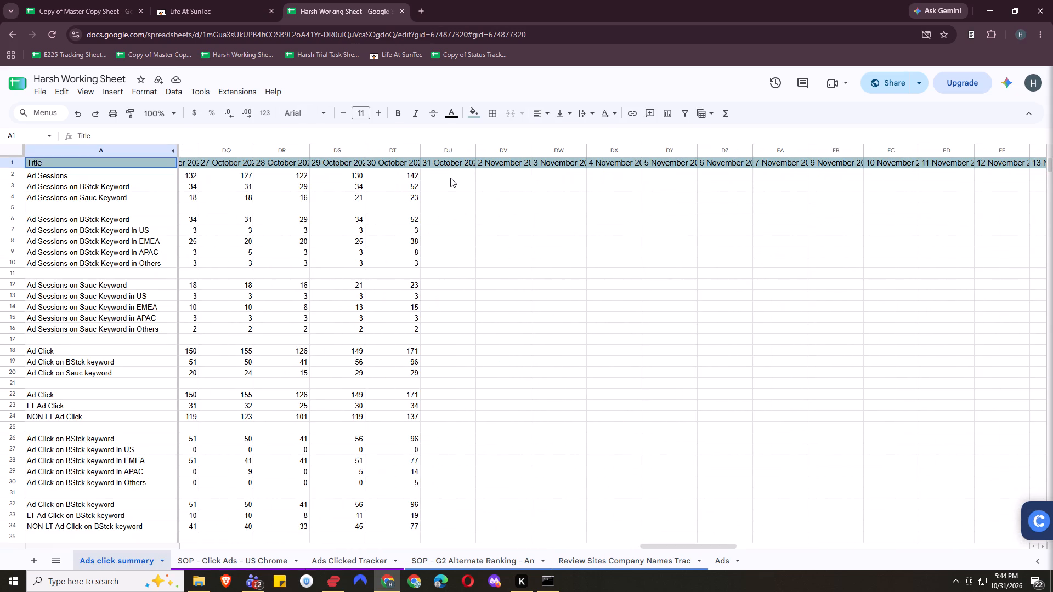
pyautogui.click(450, 178)
pyautogui.hotkey('ctrl', 'shift', 'v')
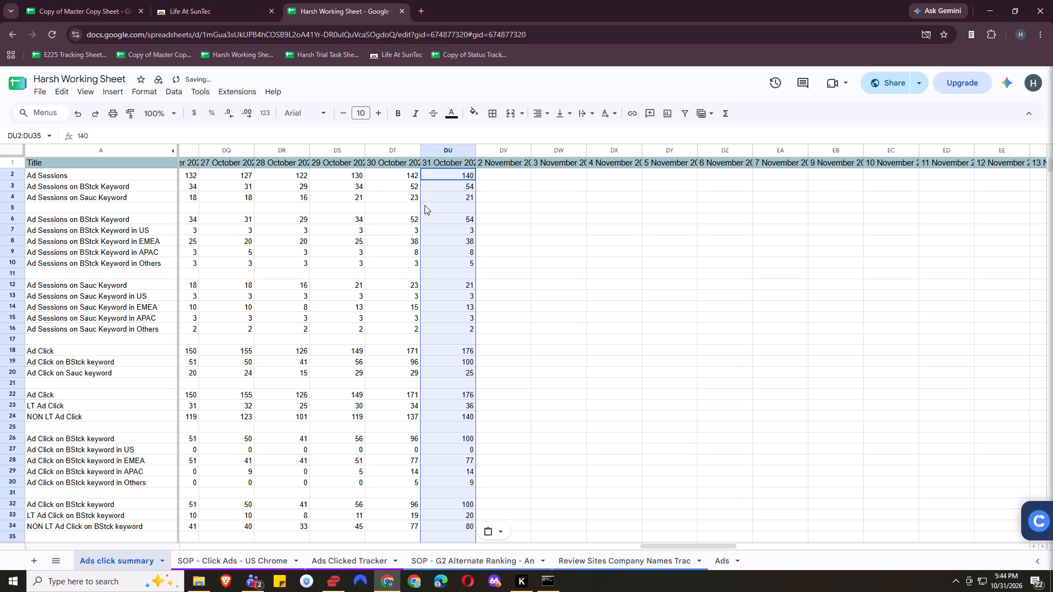
pyautogui.click(585, 356)
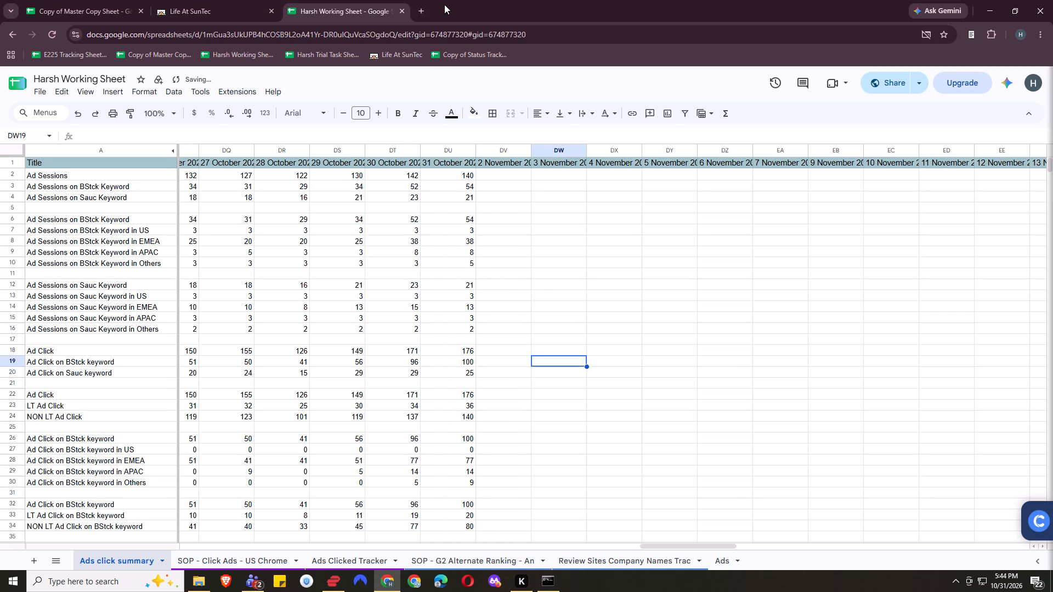
# Open Harsh Trial Task Sheet in a new tab and paste the counts as values only into Ads click summary's 31 October column.
pyautogui.click(421, 7)
pyautogui.click(315, 53)
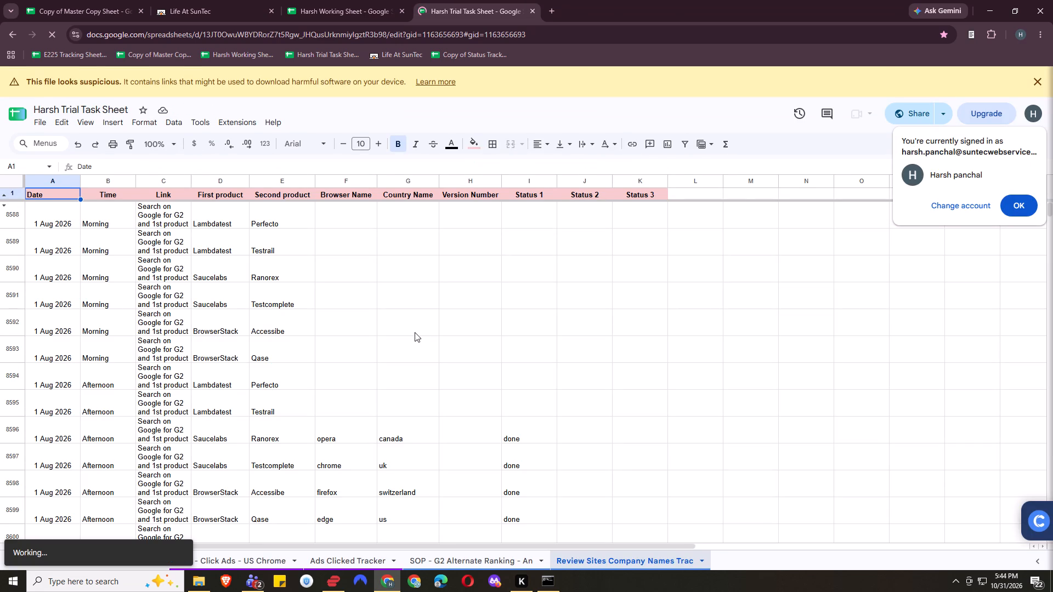
pyautogui.click(1014, 200)
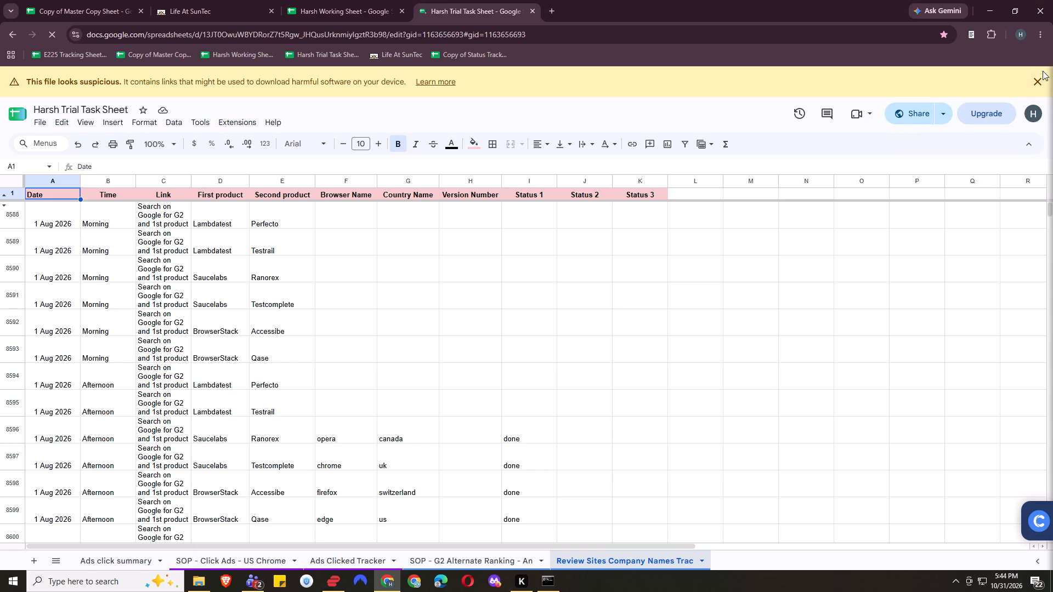
pyautogui.click(1040, 82)
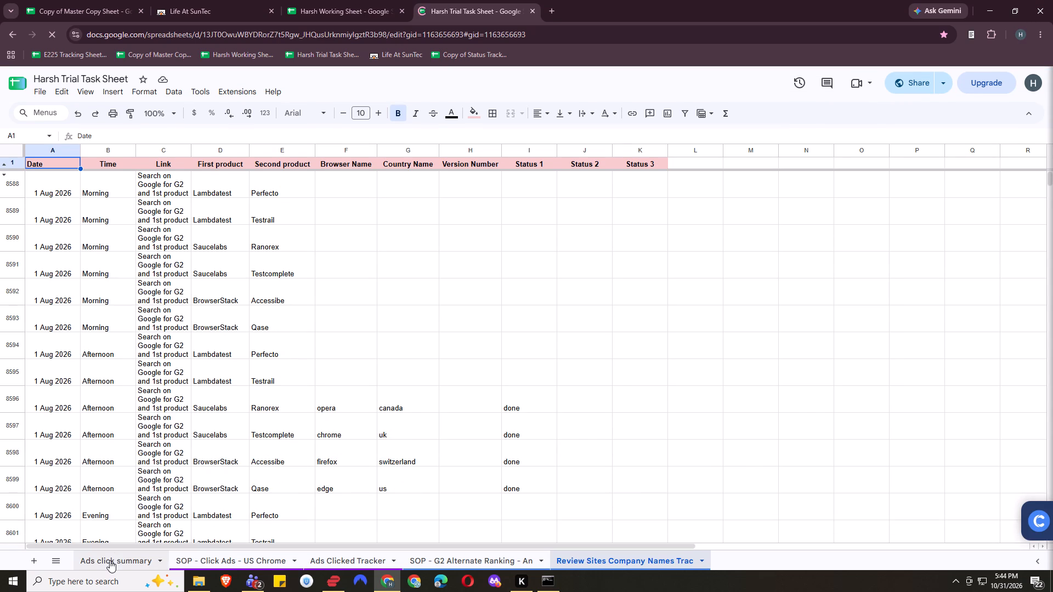
pyautogui.click(110, 560)
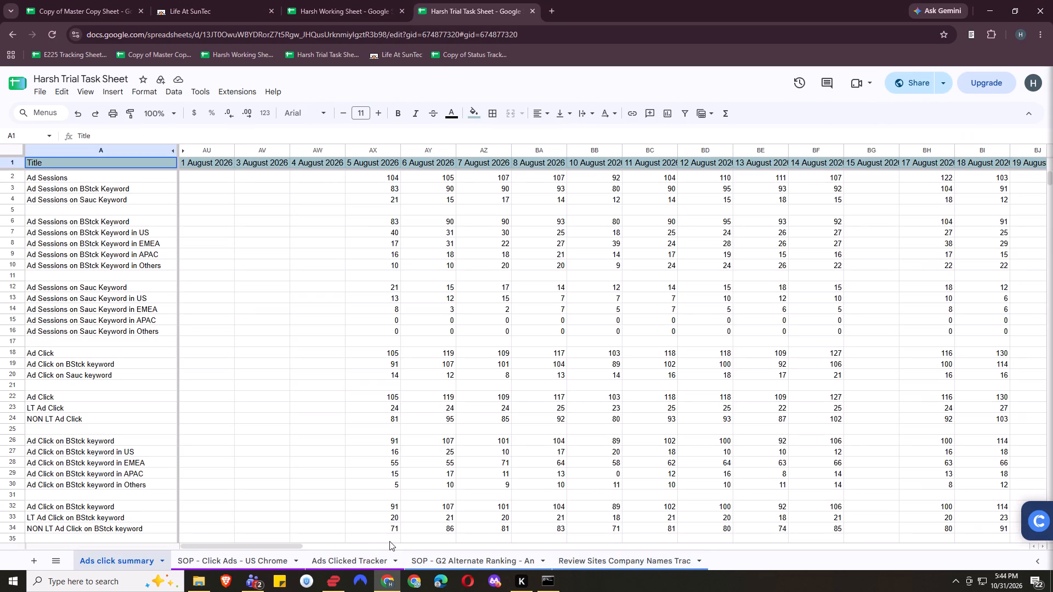
pyautogui.moveTo(290, 548); pyautogui.dragTo(412, 544)
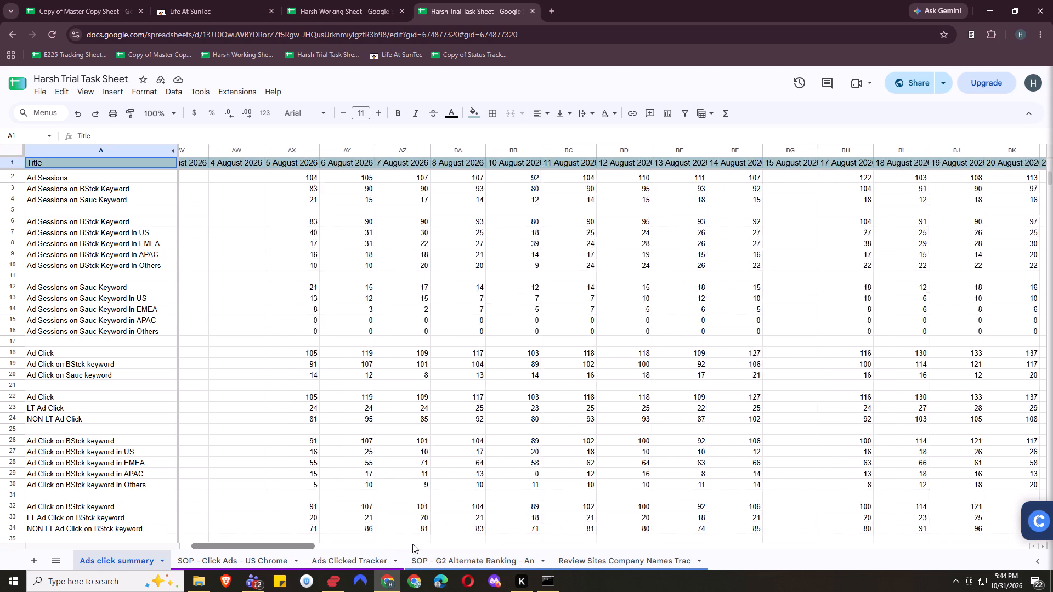
pyautogui.moveTo(412, 544); pyautogui.dragTo(880, 533)
pyautogui.click(378, 177)
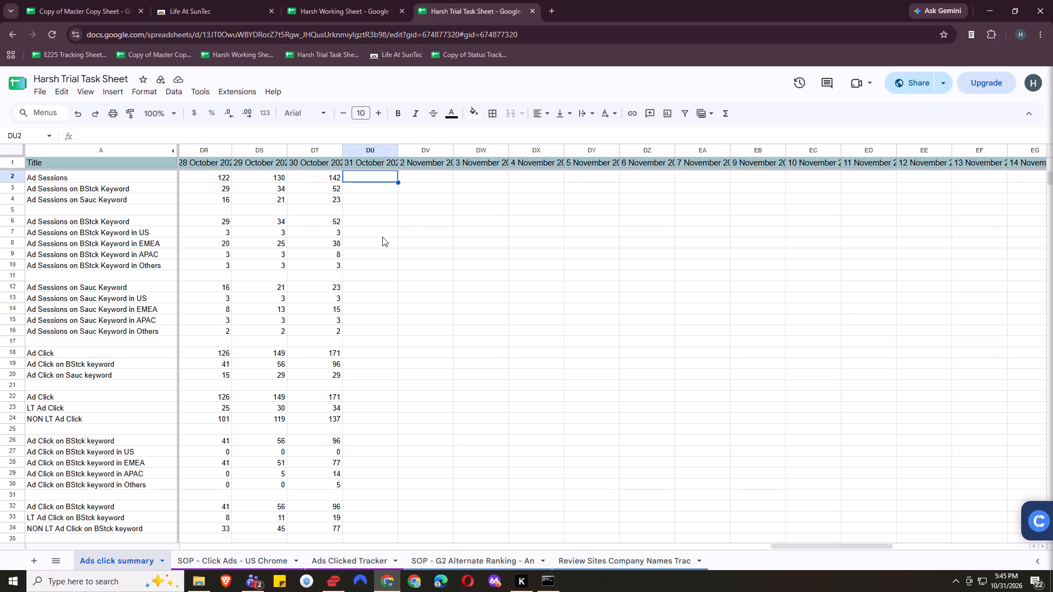
pyautogui.hotkey('ctrl', 'shift', 'v')
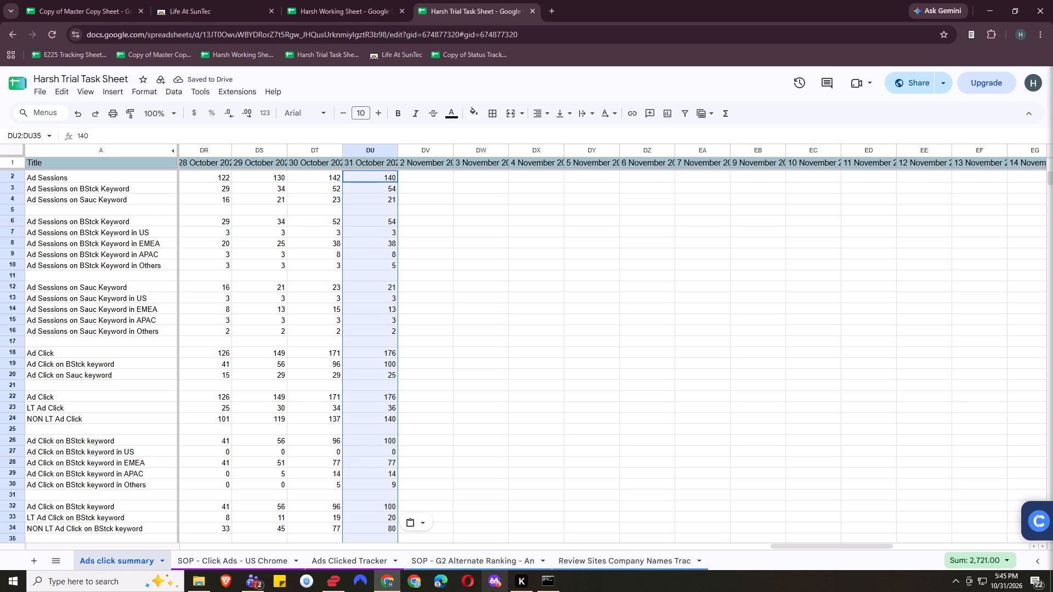
# Open the Review Sites Company Names Trac sheet in Harsh Trial Task Sheet and look through its dated entries.
pyautogui.click(612, 561)
pyautogui.scroll(-6, 639, 390)
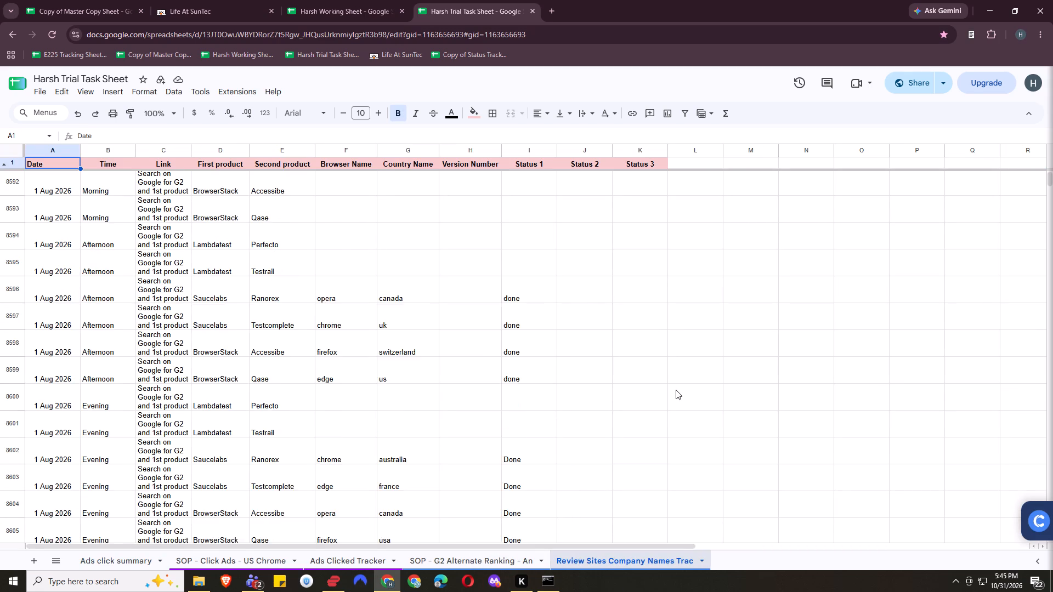
pyautogui.scroll(-18, 676, 390)
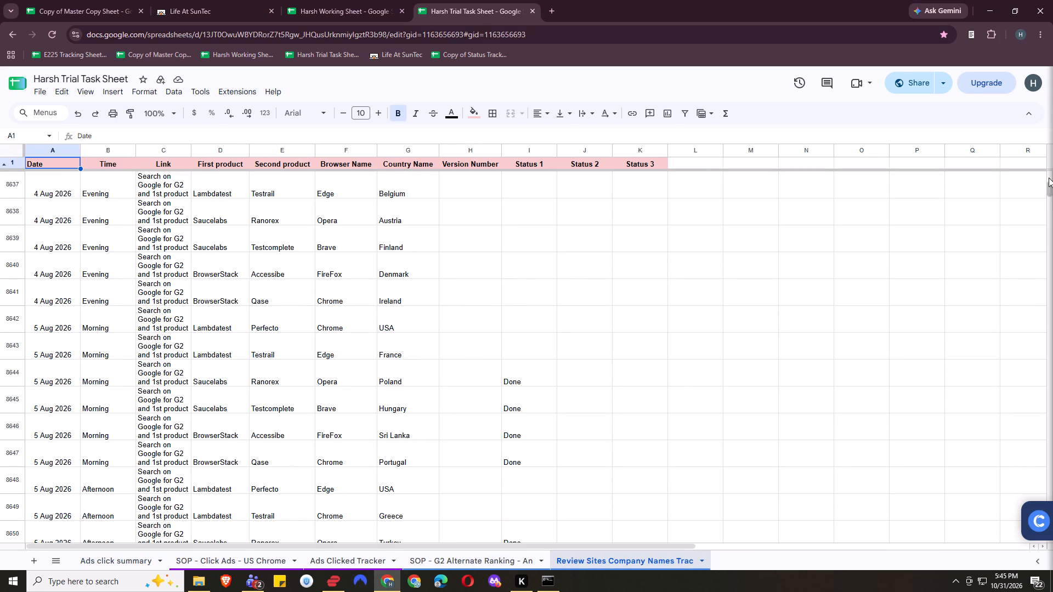
# In Harsh Working Sheet's Review Sites Company Names Trac sheet, copy all 31 Oct 2026 rows, columns A to I, rows 9992 to 10009.
pyautogui.click(66, 0)
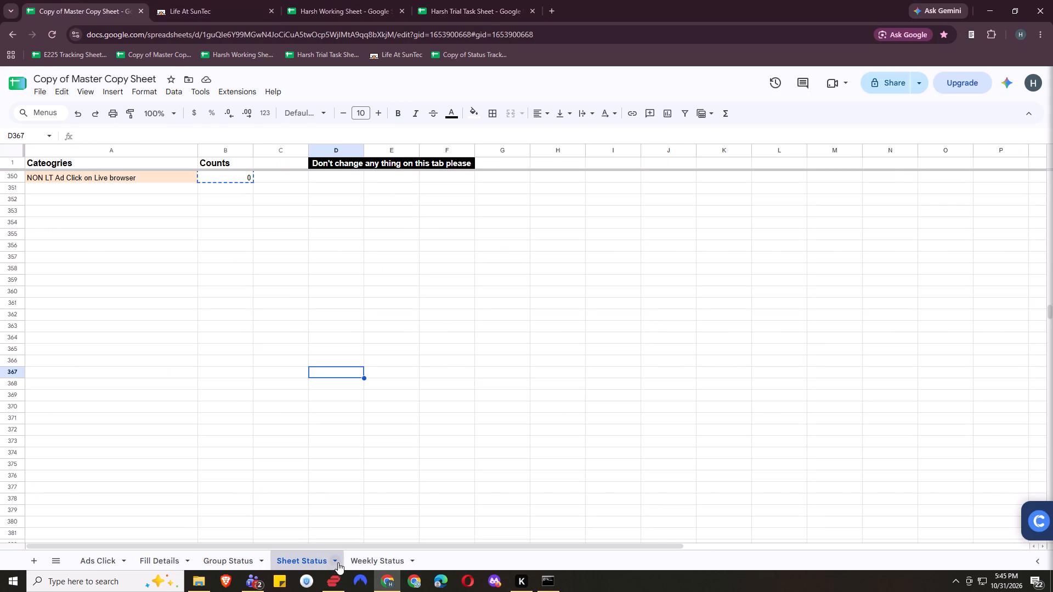
pyautogui.click(344, 4)
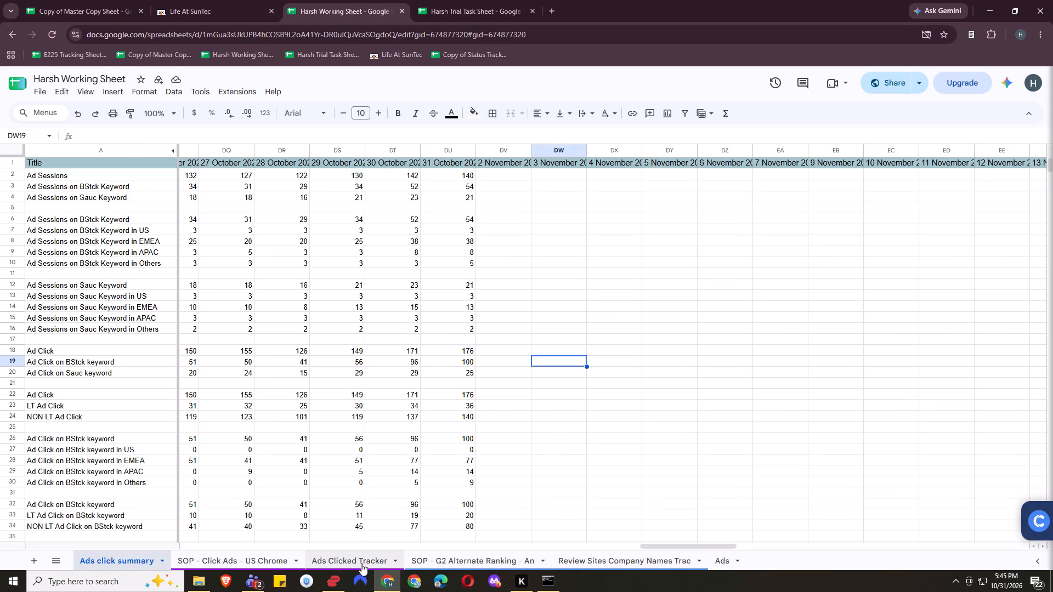
pyautogui.click(605, 562)
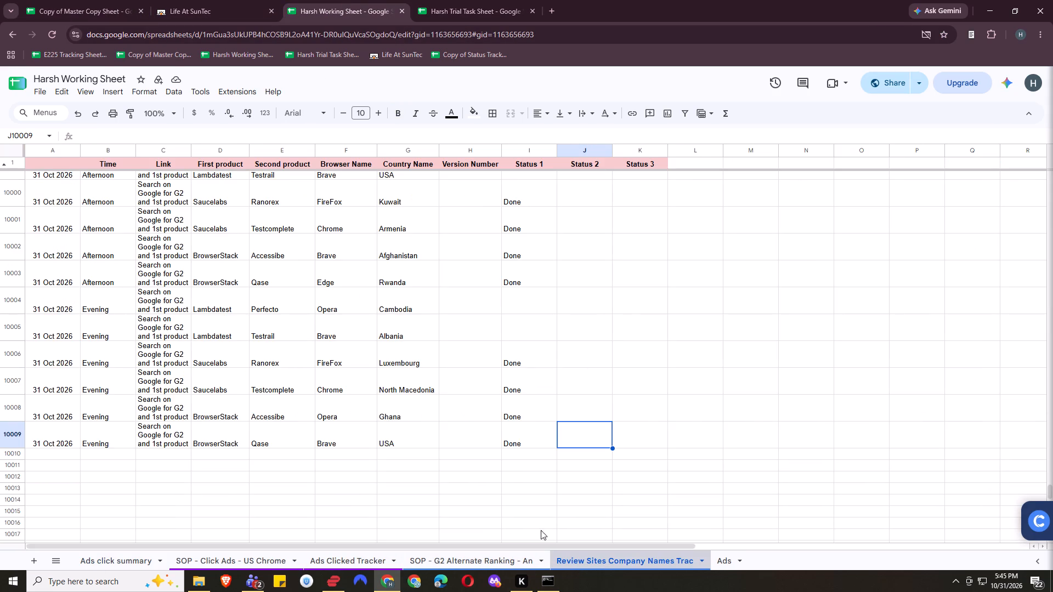
pyautogui.scroll(7, 419, 442)
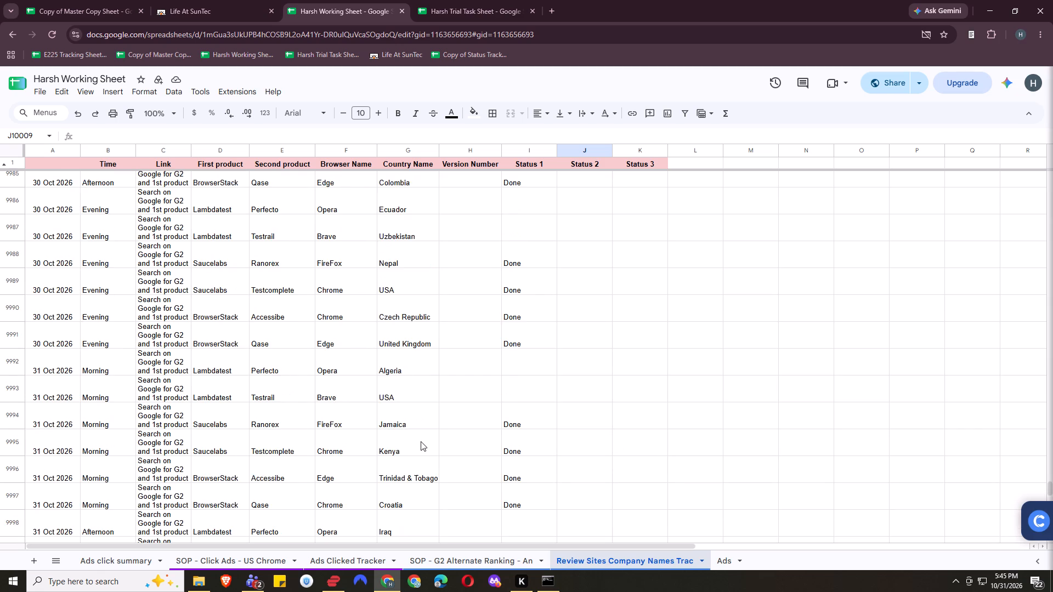
pyautogui.scroll(-1, 421, 441)
pyautogui.click(67, 314)
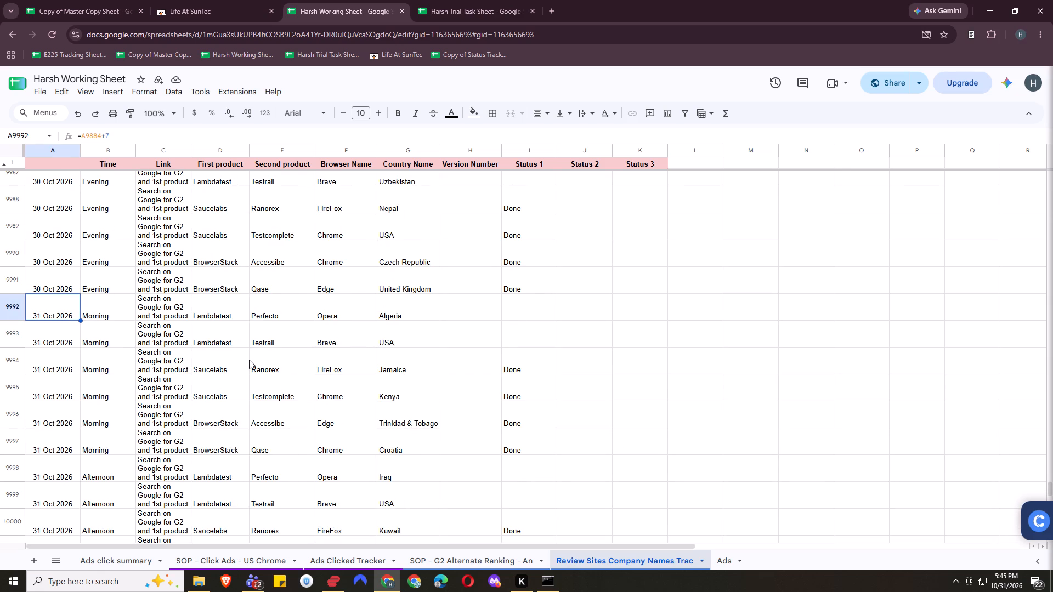
pyautogui.hotkey('shift', 'Right')
pyautogui.hotkey('shift', 'Right')
pyautogui.hotkey('shift', 'Right')
pyautogui.hotkey('shift', 'Right')
pyautogui.hotkey('shift', 'Right')
pyautogui.hotkey('shift', 'Right')
pyautogui.hotkey('shift', 'Right')
pyautogui.hotkey('shift', 'Right')
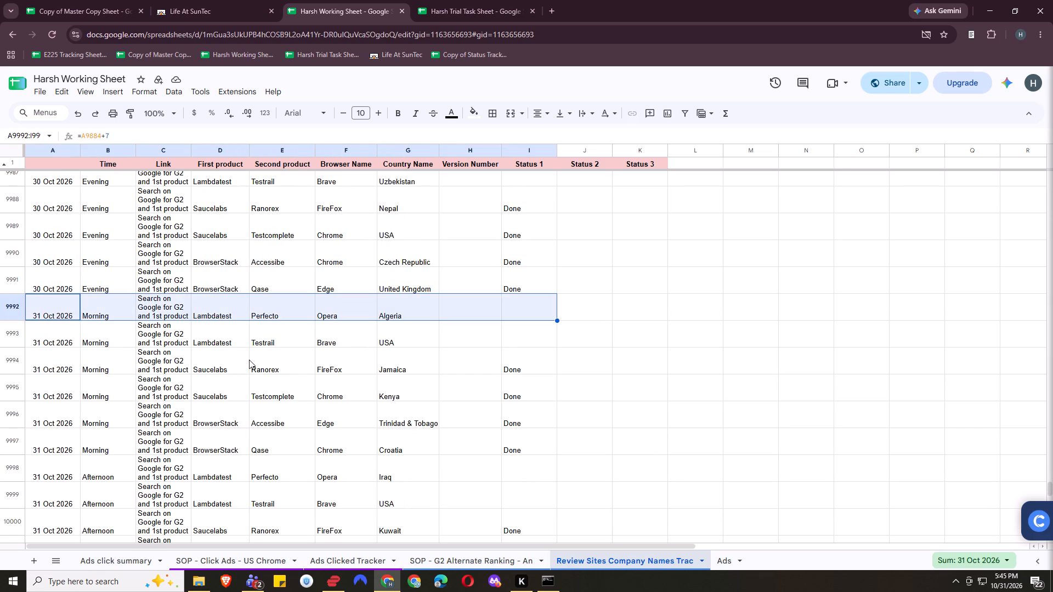
pyautogui.hotkey('shift', 'Down')
pyautogui.hotkey('shift', 'Down')
pyautogui.hotkey('shift', 'Down')
pyautogui.hotkey('shift', 'Down')
pyautogui.hotkey('shift', 'Down')
pyautogui.hotkey('shift', 'Down')
pyautogui.hotkey('shift', 'Down')
pyautogui.hotkey('shift', 'Down')
pyautogui.hotkey('shift', 'Down')
pyautogui.hotkey('shift', 'Down')
pyautogui.hotkey('shift', 'Down')
pyautogui.hotkey('shift', 'Down')
pyautogui.hotkey('shift', 'Down')
pyautogui.hotkey('shift', 'Down')
pyautogui.hotkey('shift', 'Down')
pyautogui.hotkey('shift', 'Down')
pyautogui.hotkey('shift', 'Down')
pyautogui.hotkey('shift', 'Down')
pyautogui.hotkey('shift', 'Down')
pyautogui.hotkey('shift', 'Down')
pyautogui.hotkey('shift', 'Down')
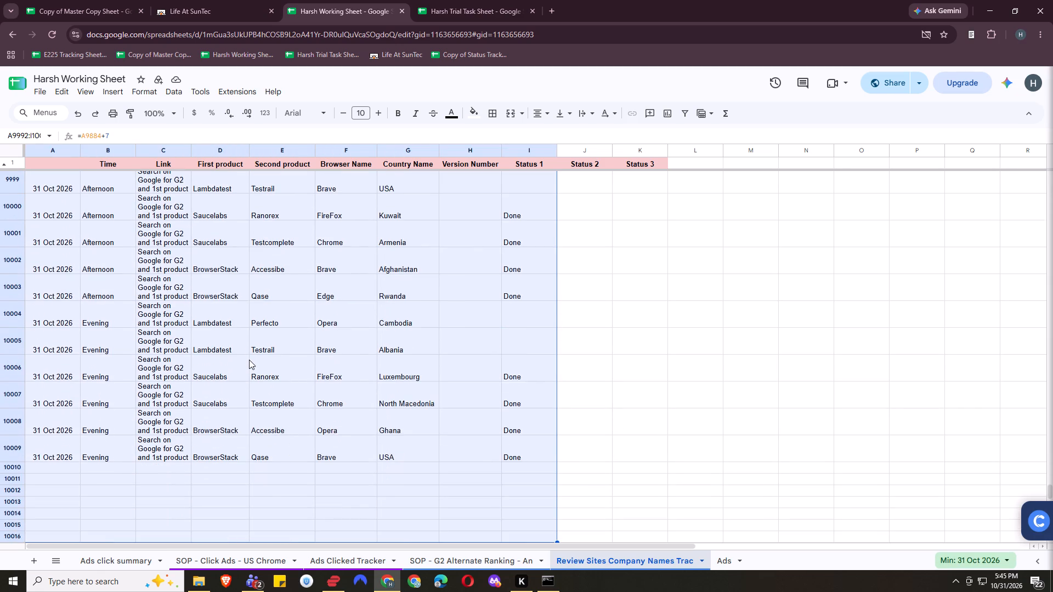
pyautogui.hotkey('shift', 'Up')
pyautogui.hotkey('shift', 'Up')
pyautogui.hotkey('shift', 'Up')
pyautogui.hotkey('shift', 'Up')
pyautogui.hotkey('shift', 'Up')
pyautogui.hotkey('shift', 'Up')
pyautogui.hotkey('shift', 'Up')
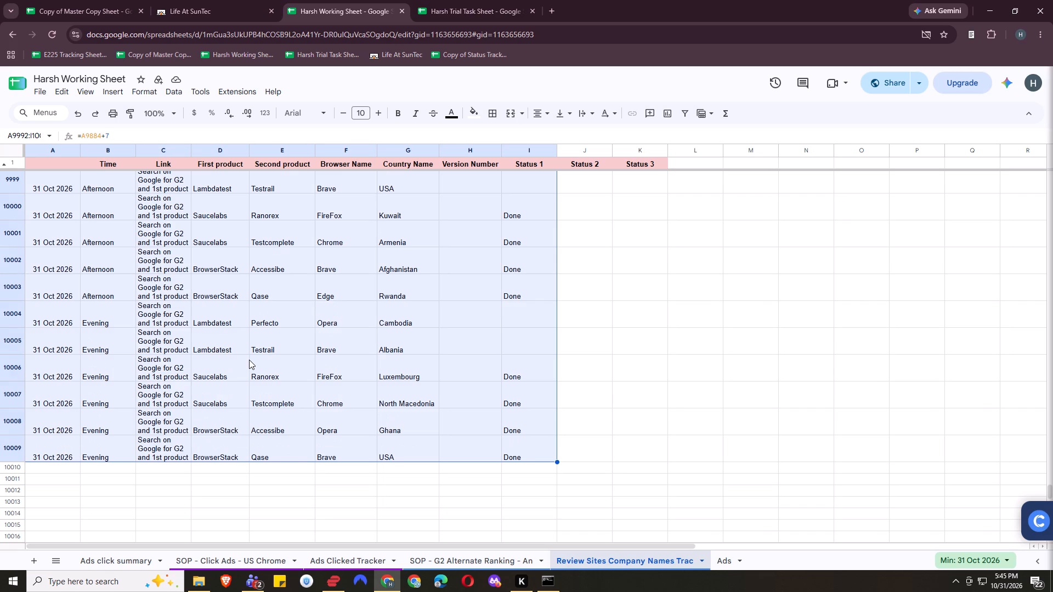
pyautogui.hotkey('ctrl', 'c')
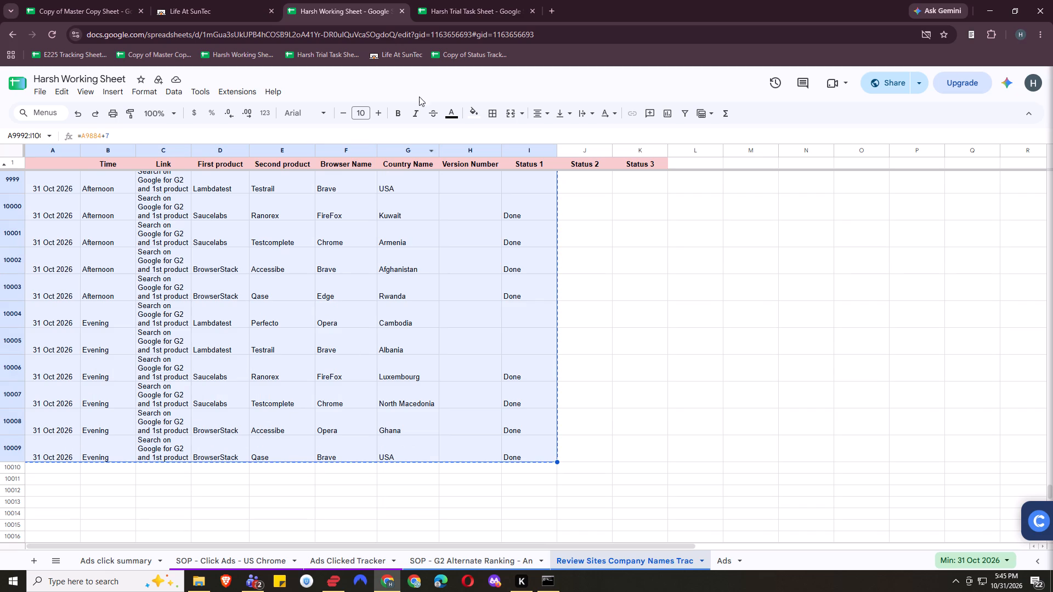
# Paste the copied 31 Oct 2026 rows into Harsh Trial Task Sheet's Review Sites Company Names Trac sheet, starting at A9992 below the 30 October entries.
pyautogui.click(467, 0)
pyautogui.scroll(-11, 639, 445)
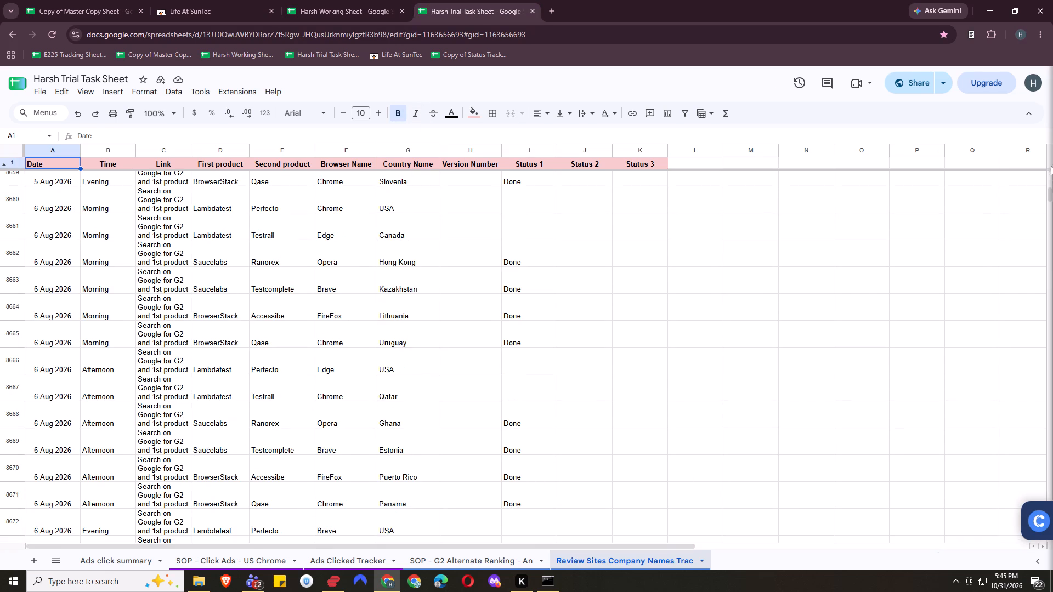
pyautogui.moveTo(1046, 198); pyautogui.dragTo(1052, 486)
pyautogui.click(1052, 486)
pyautogui.scroll(-20, 814, 383)
pyautogui.scroll(-3, 814, 383)
pyautogui.scroll(5, 761, 453)
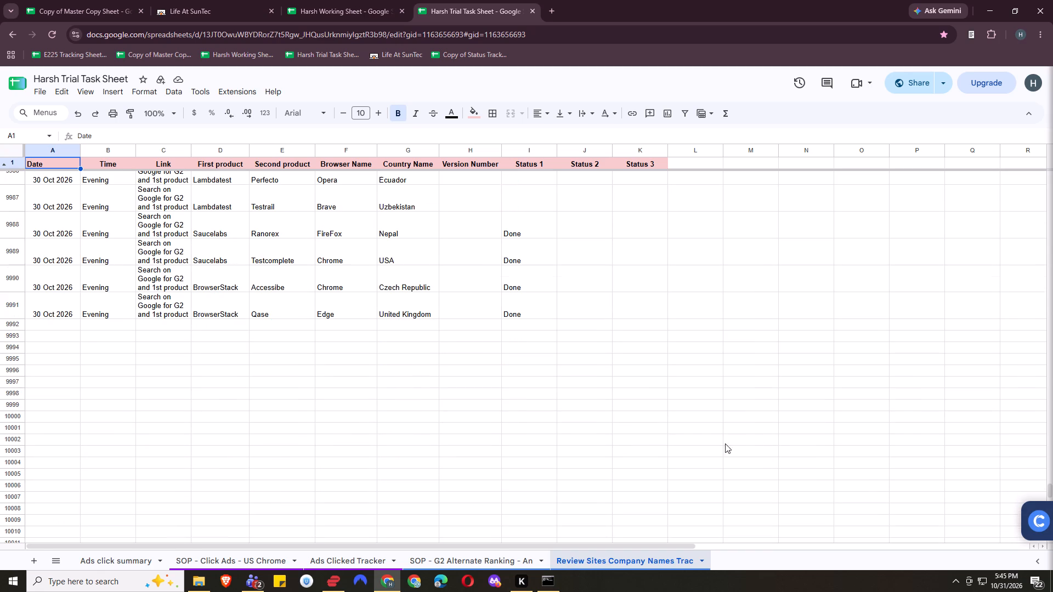
pyautogui.click(33, 328)
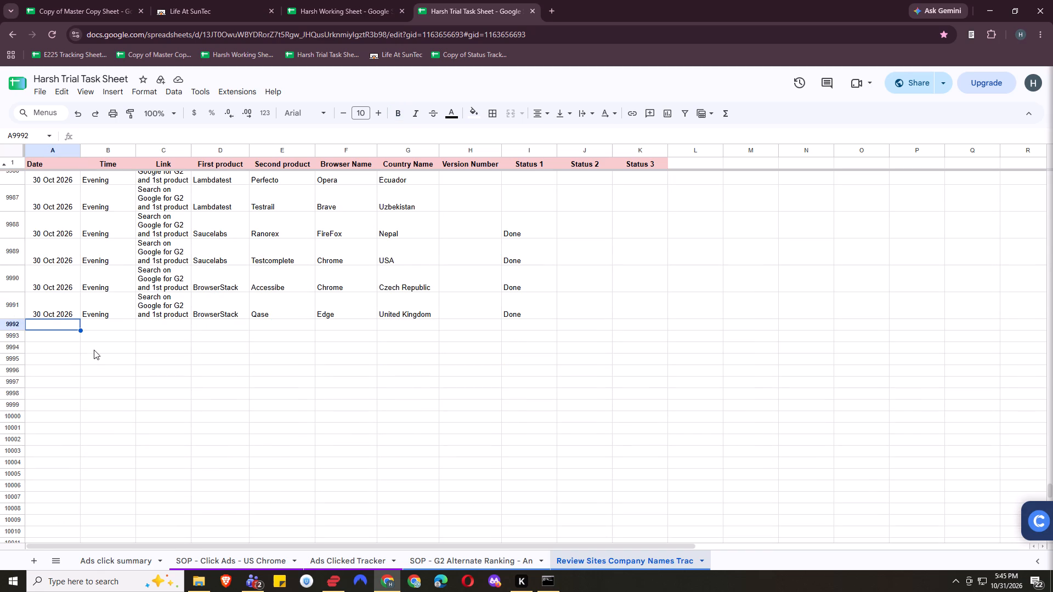
pyautogui.hotkey('ctrl', 'v')
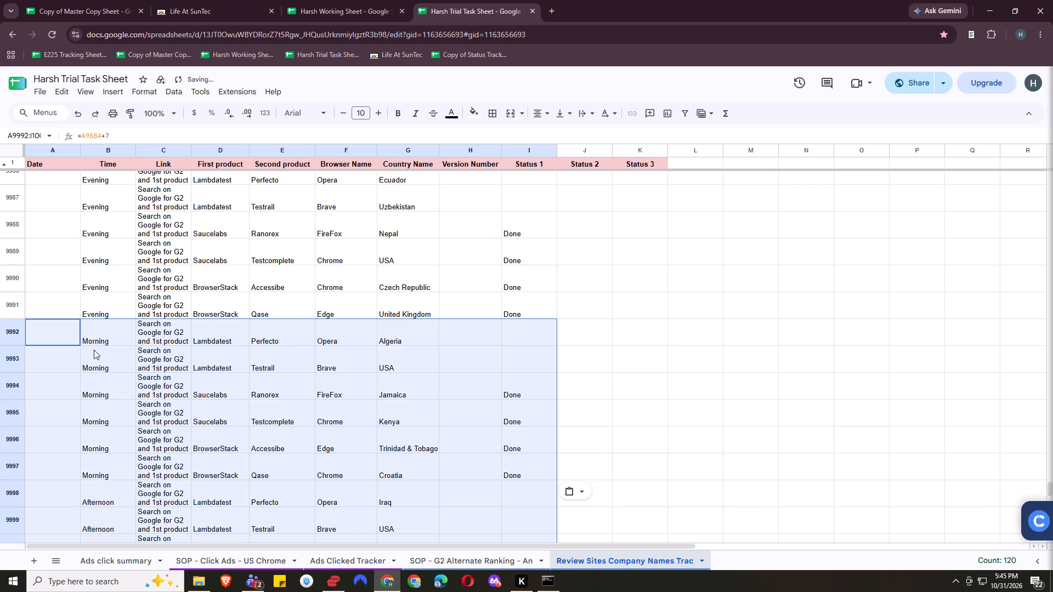
pyautogui.scroll(-11, 663, 445)
pyautogui.scroll(12, 665, 445)
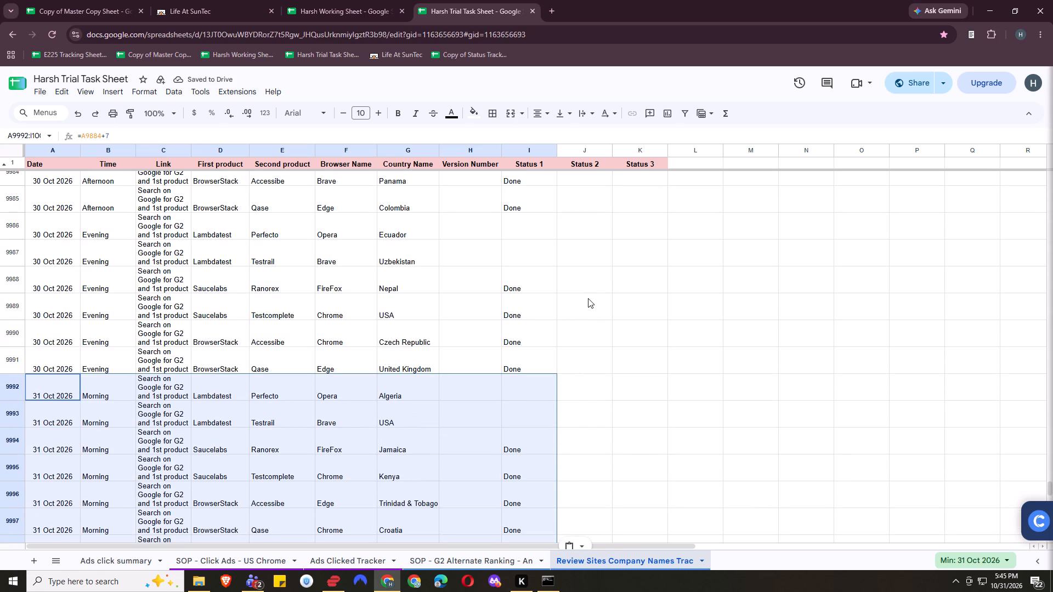
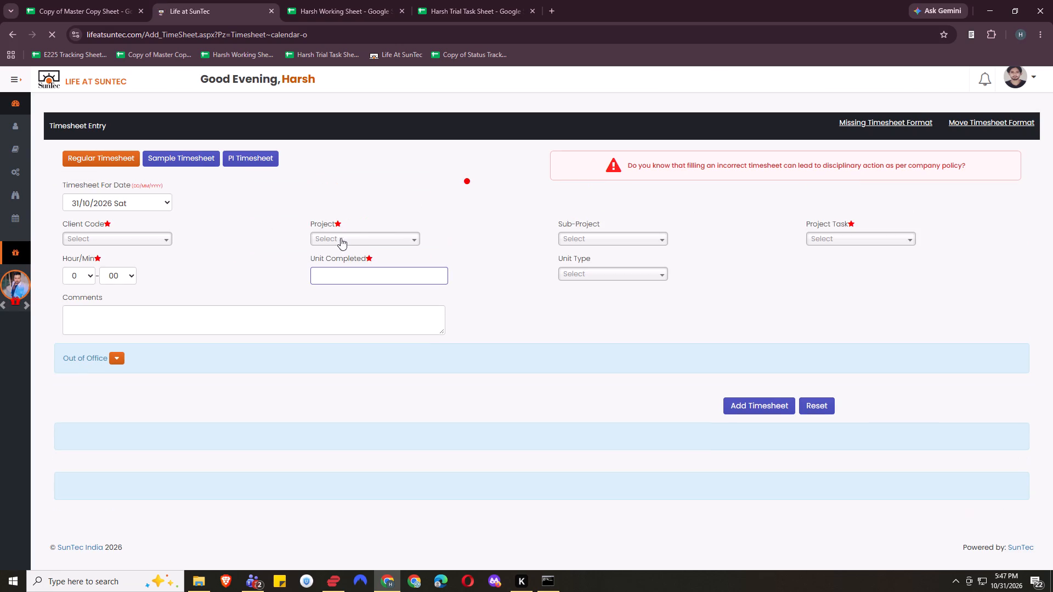
# Switch to ExpressVPN, turn off the VPN connection and return to the timesheet entry page.
pyautogui.click(338, 578)
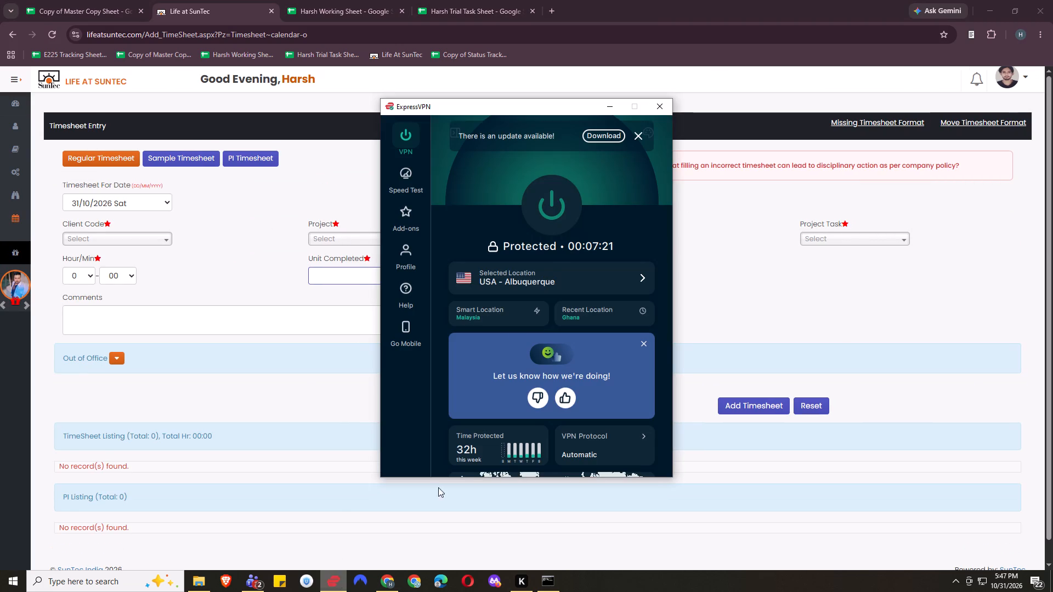
pyautogui.click(553, 205)
pyautogui.click(609, 106)
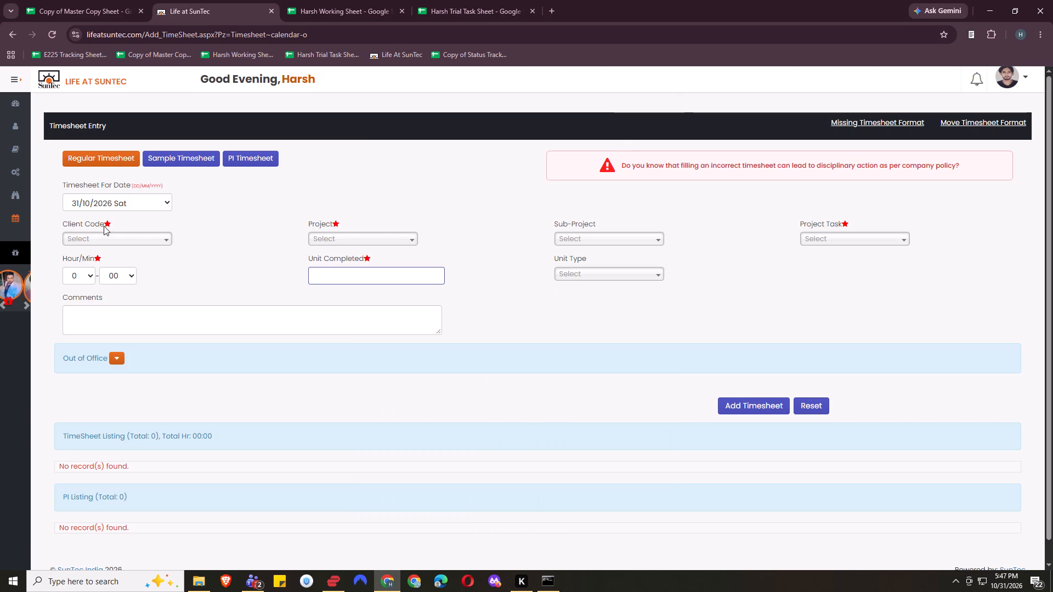
# Fill the 31/10/2026 timesheet entry with client code E225, project E225-NM030, task Google Ads Click and 8 hours.
pyautogui.click(166, 236)
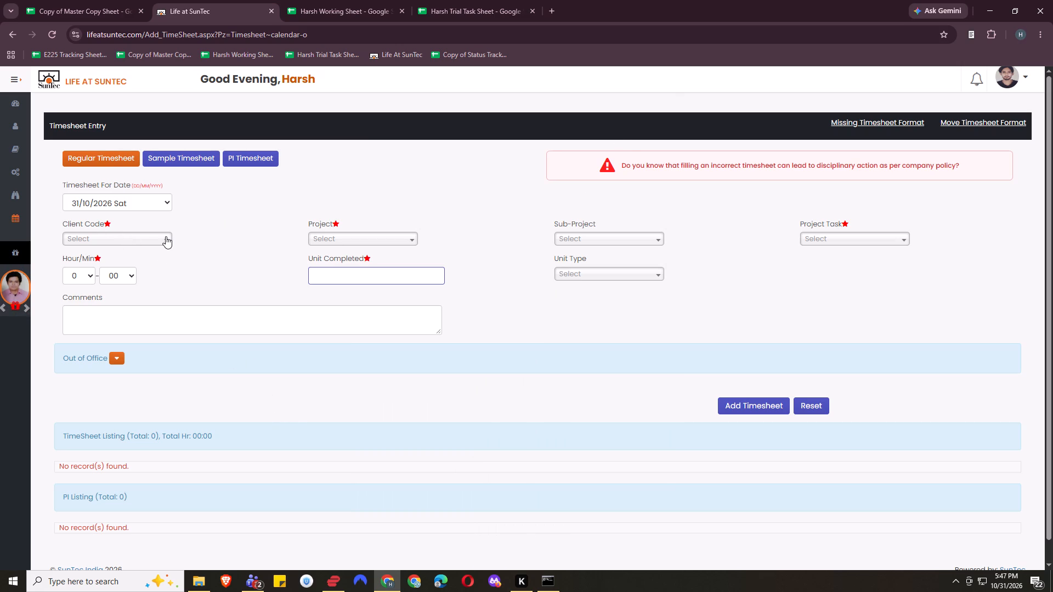
pyautogui.write('e22')
pyautogui.click(129, 308)
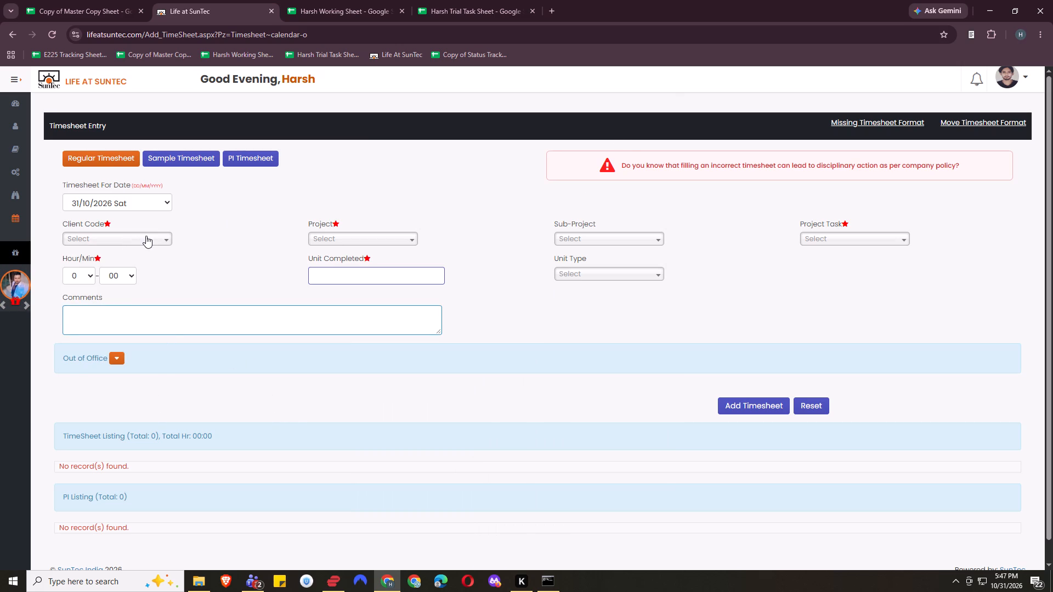
pyautogui.click(146, 236)
pyautogui.press('e')
pyautogui.write('22')
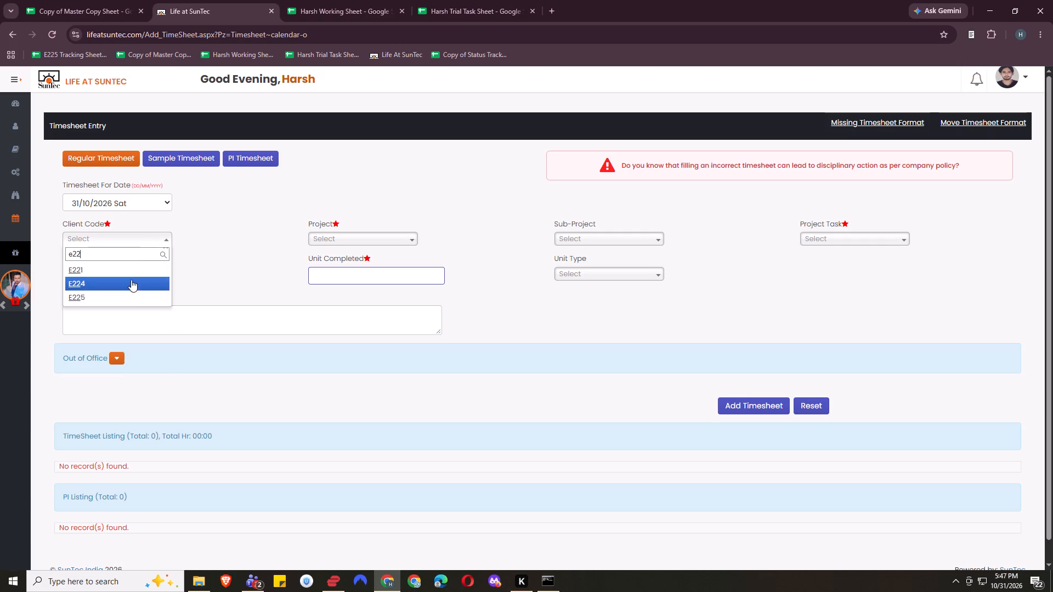
pyautogui.click(120, 299)
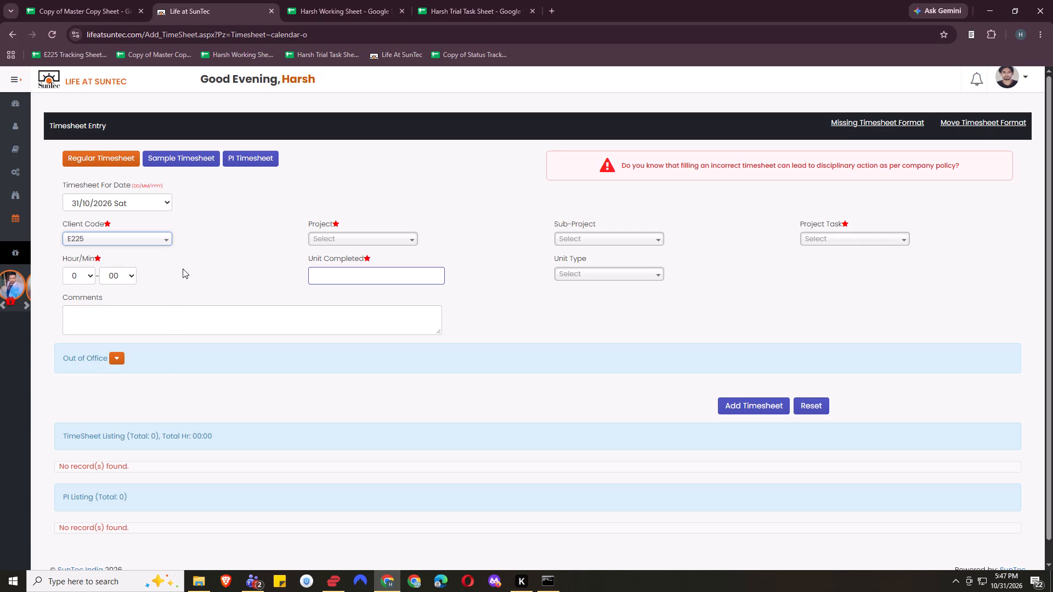
pyautogui.click(823, 234)
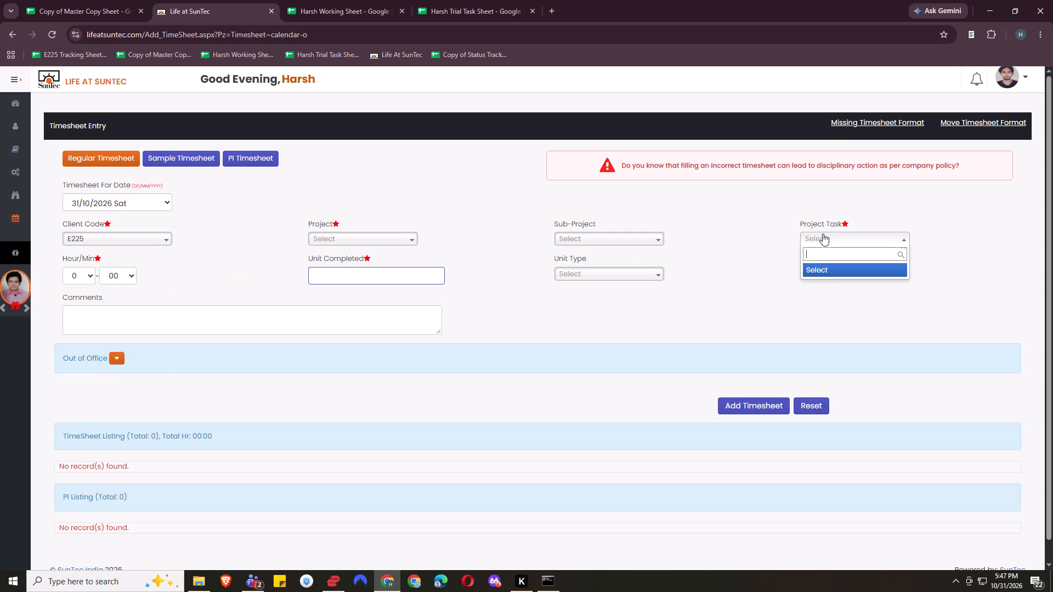
pyautogui.click(346, 237)
pyautogui.click(373, 284)
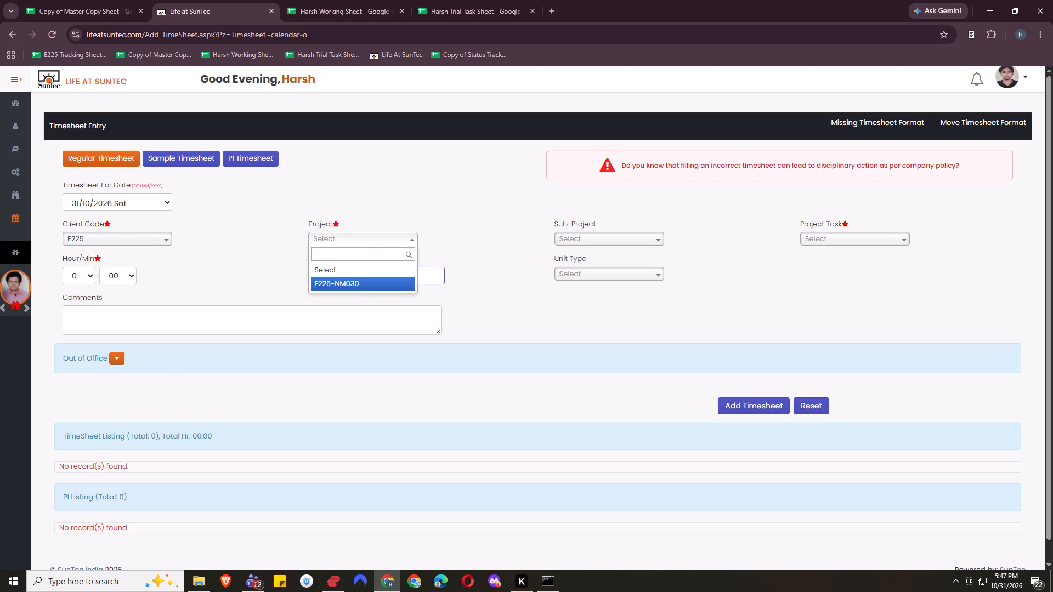
pyautogui.click(808, 237)
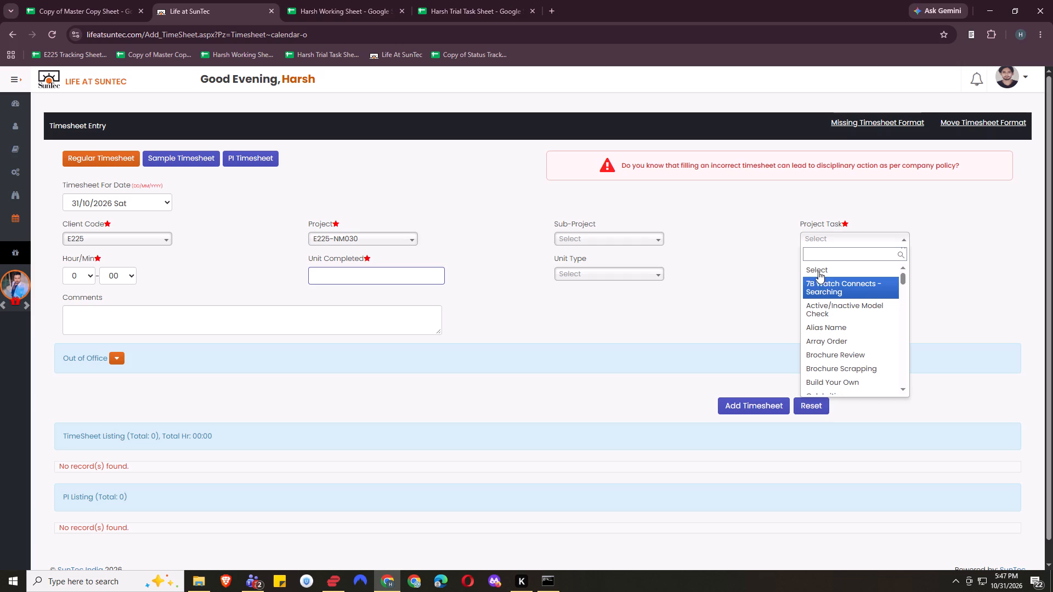
pyautogui.press('g')
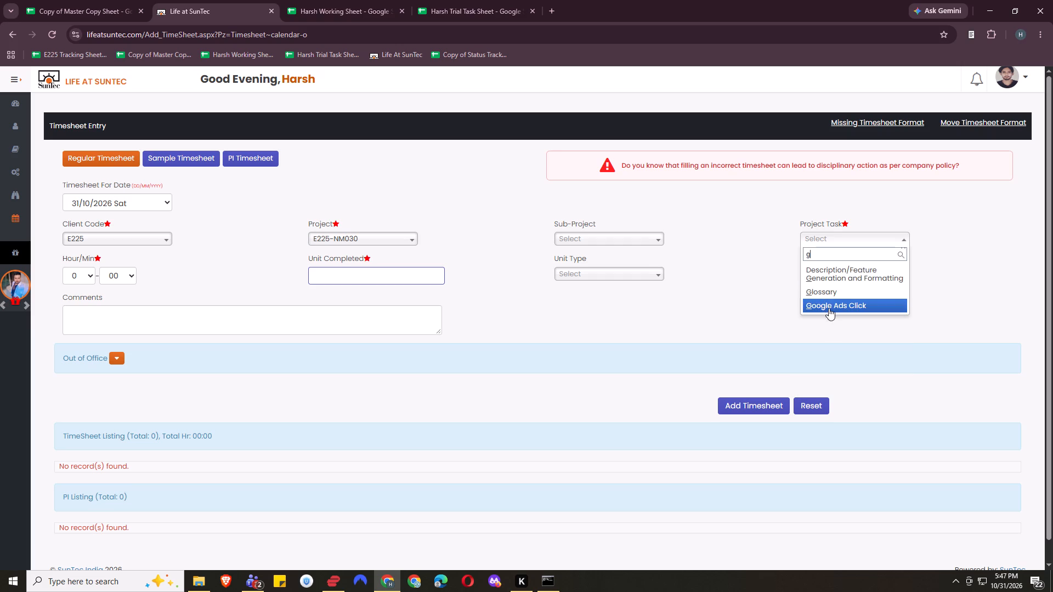
pyautogui.click(829, 308)
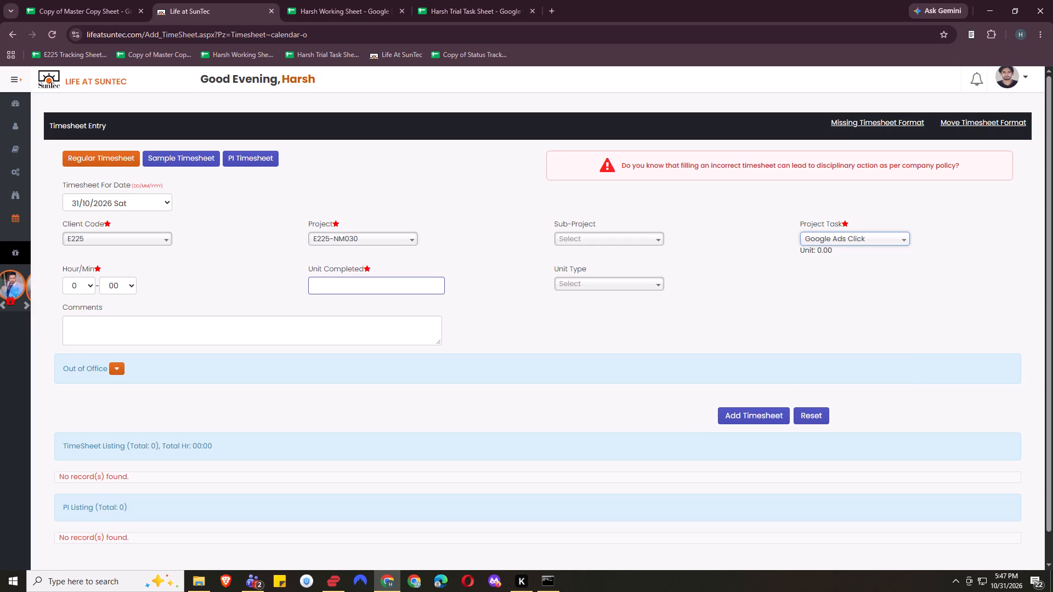
pyautogui.click(94, 286)
pyautogui.click(80, 436)
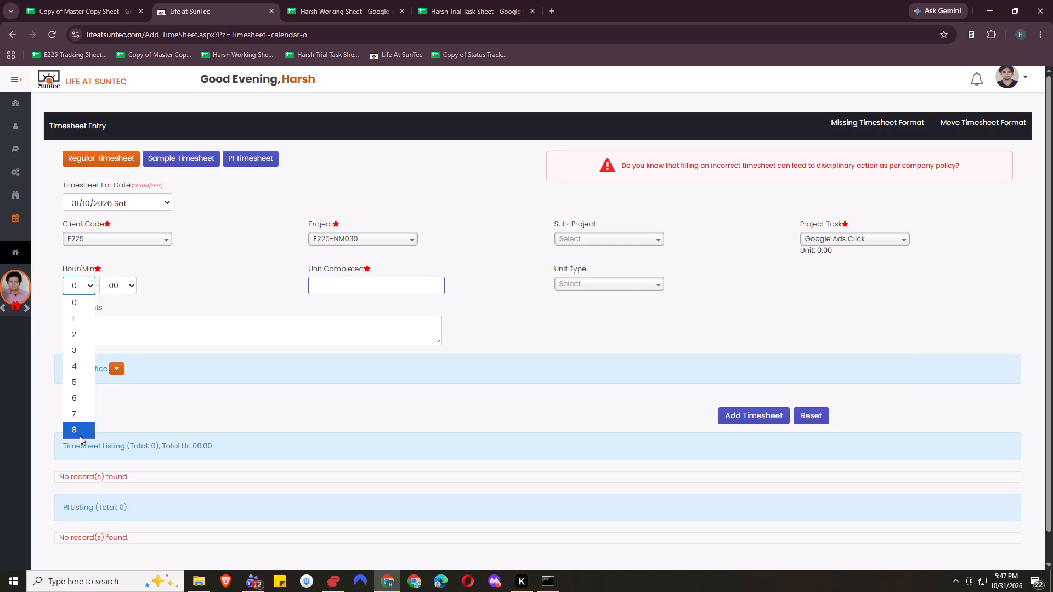
# Enter the comments "Ads click = 176" and "g2 = 12" on separate lines, taking the ad clicks from Copy of Master Copy Sheet's Weekly Status.
pyautogui.click(124, 332)
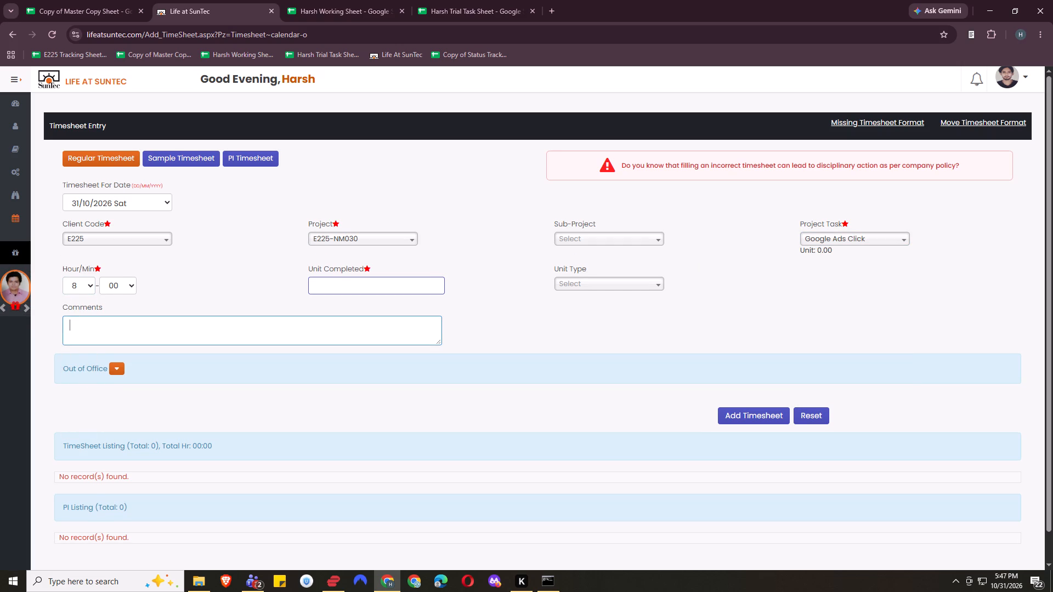
pyautogui.write('ds clix')
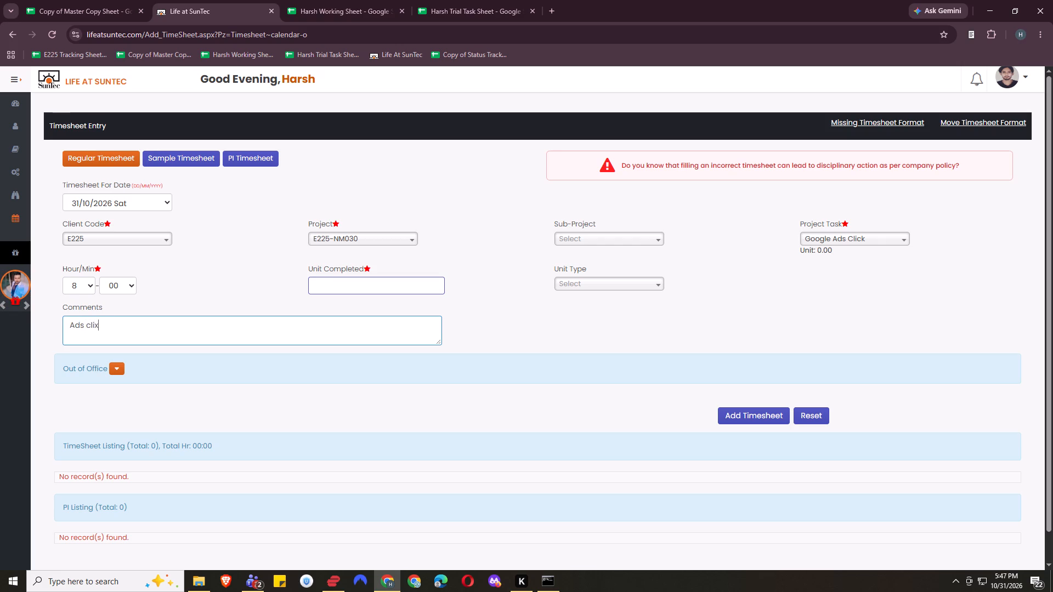
pyautogui.press('BackSpace')
pyautogui.write('ck =')
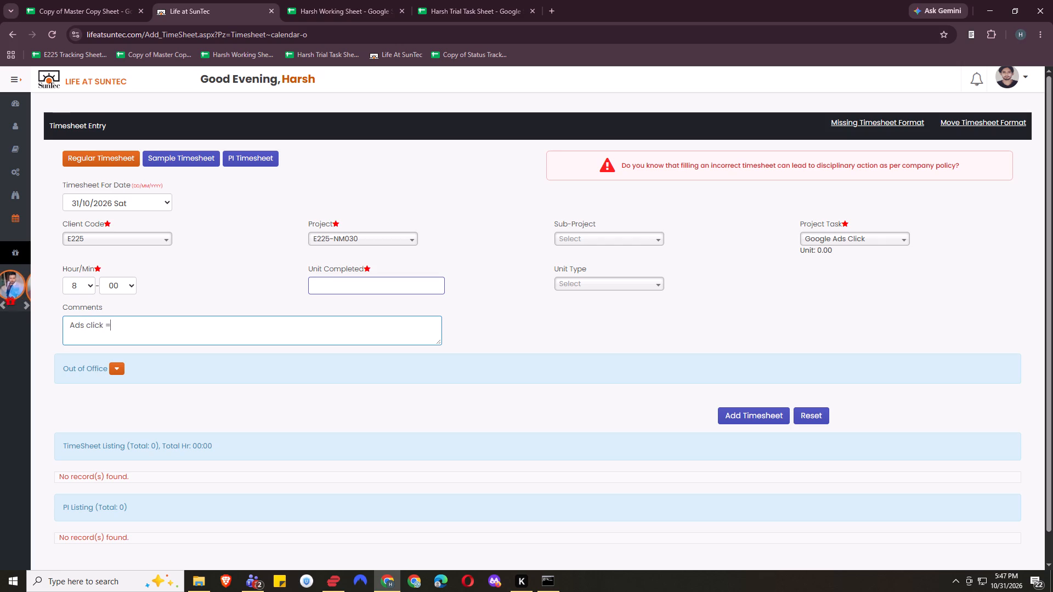
pyautogui.press('space')
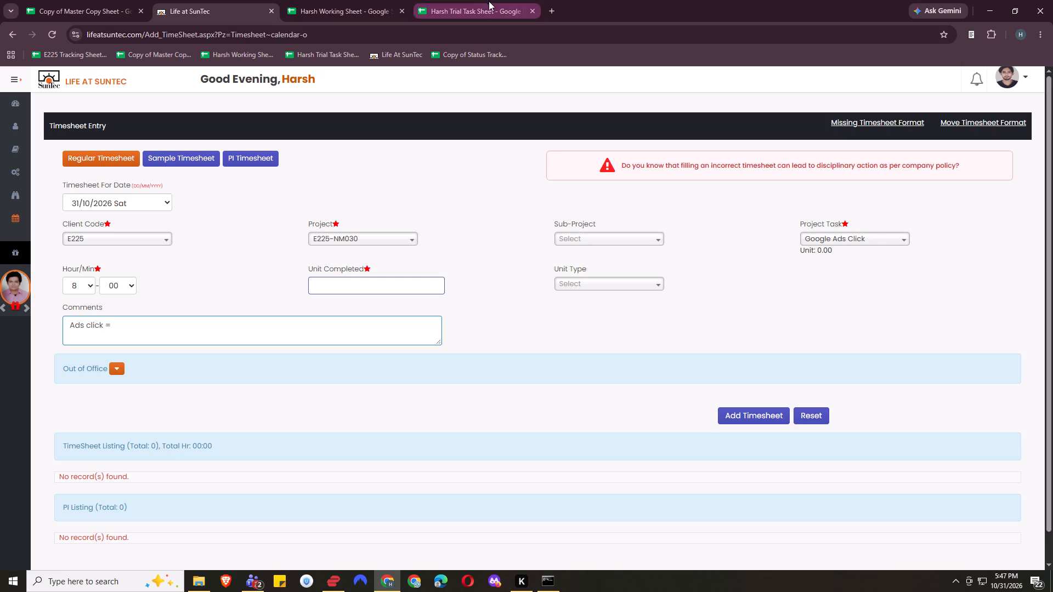
pyautogui.click(55, 0)
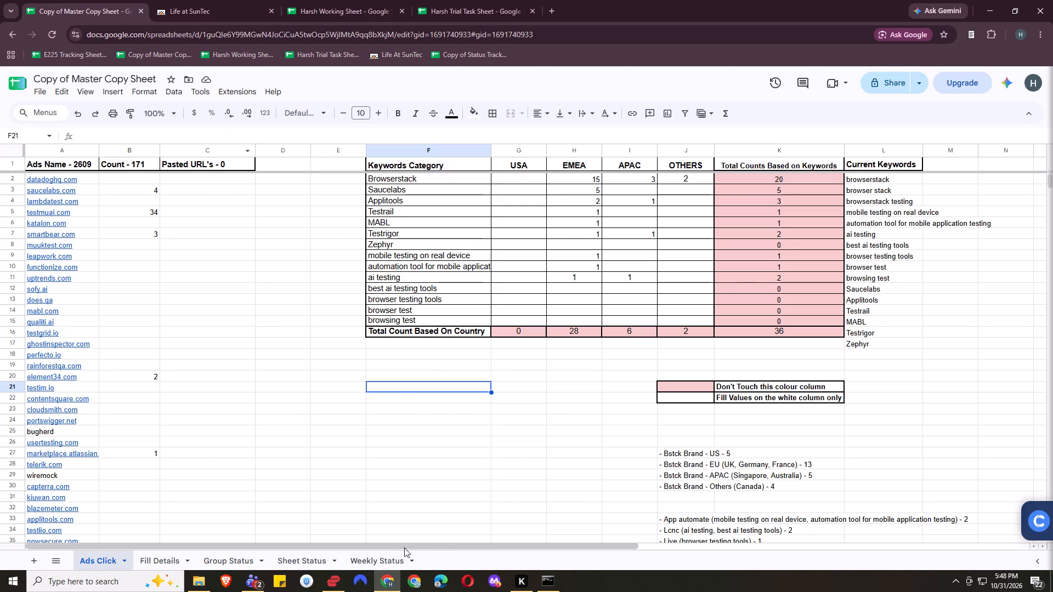
pyautogui.click(385, 563)
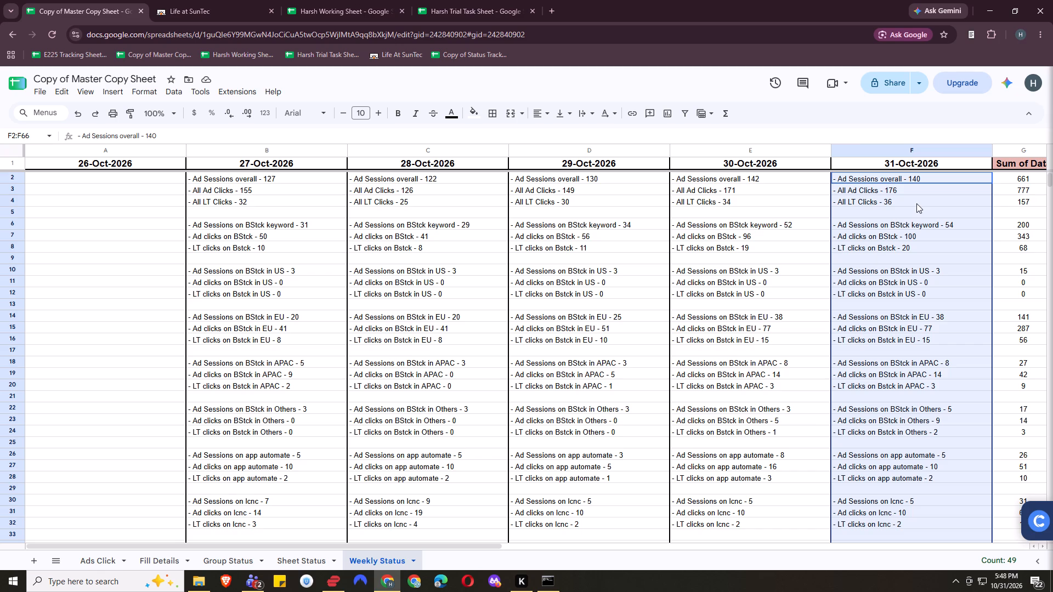
pyautogui.click(208, 0)
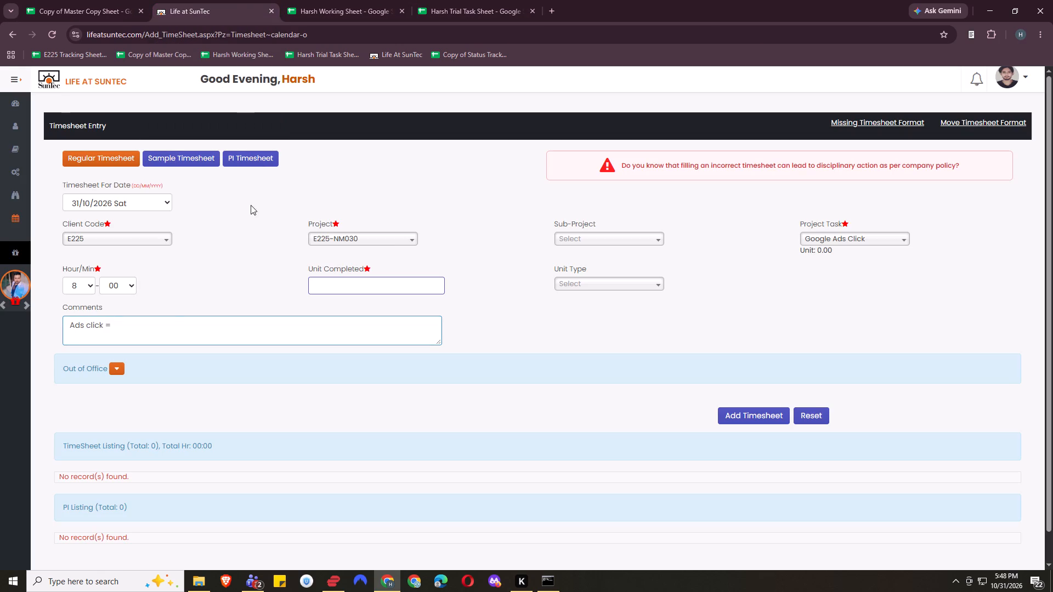
pyautogui.write('176')
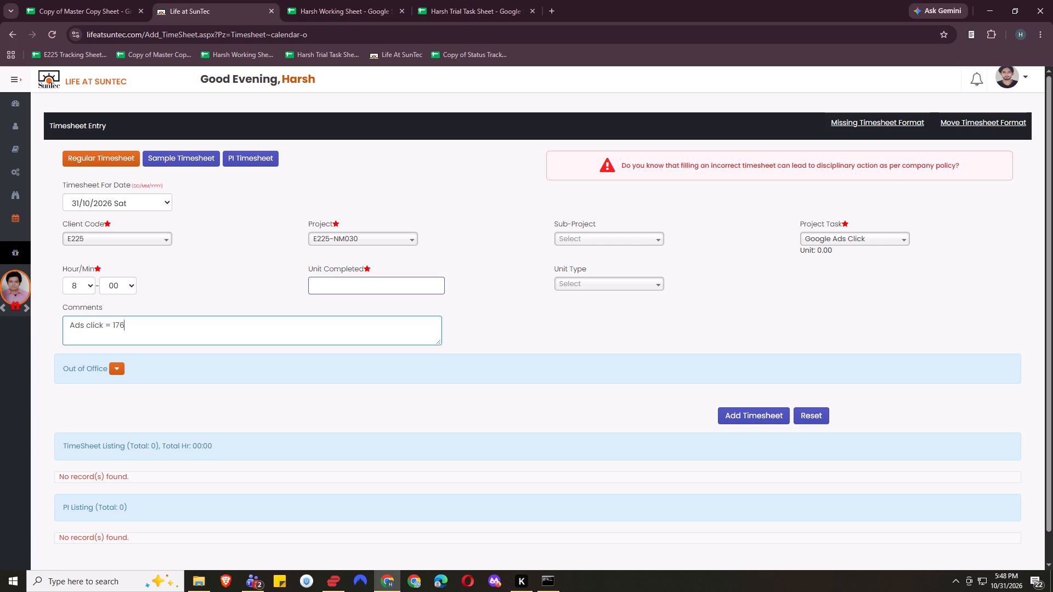
pyautogui.hotkey('shift', 'Return')
pyautogui.write('g2')
pyautogui.press('space')
pyautogui.write('= 12')
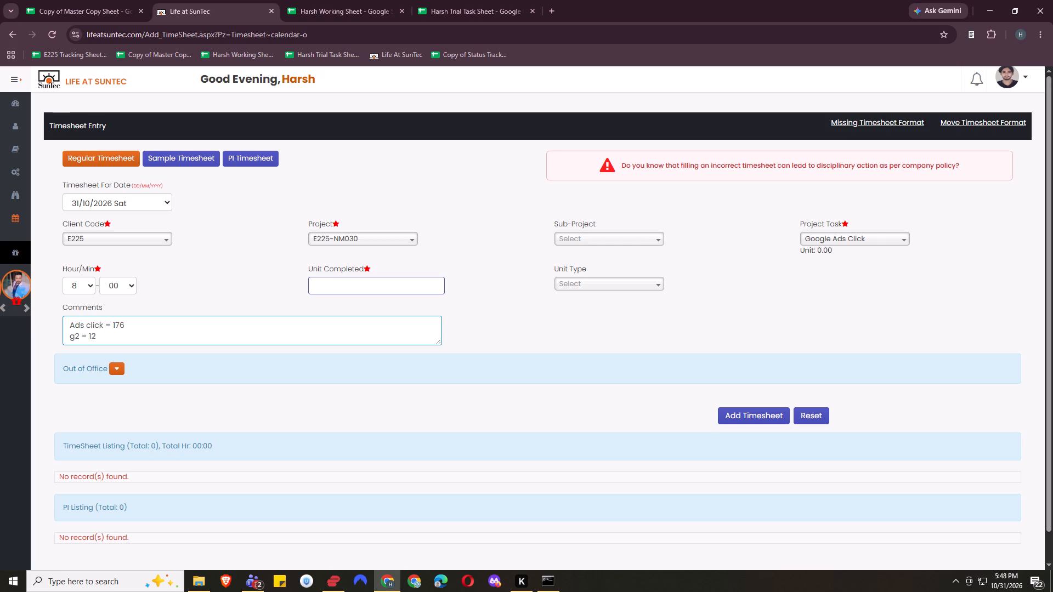
# Set Unit Completed to 188, add the timesheet entry and final-save the timesheet.
pyautogui.click(325, 289)
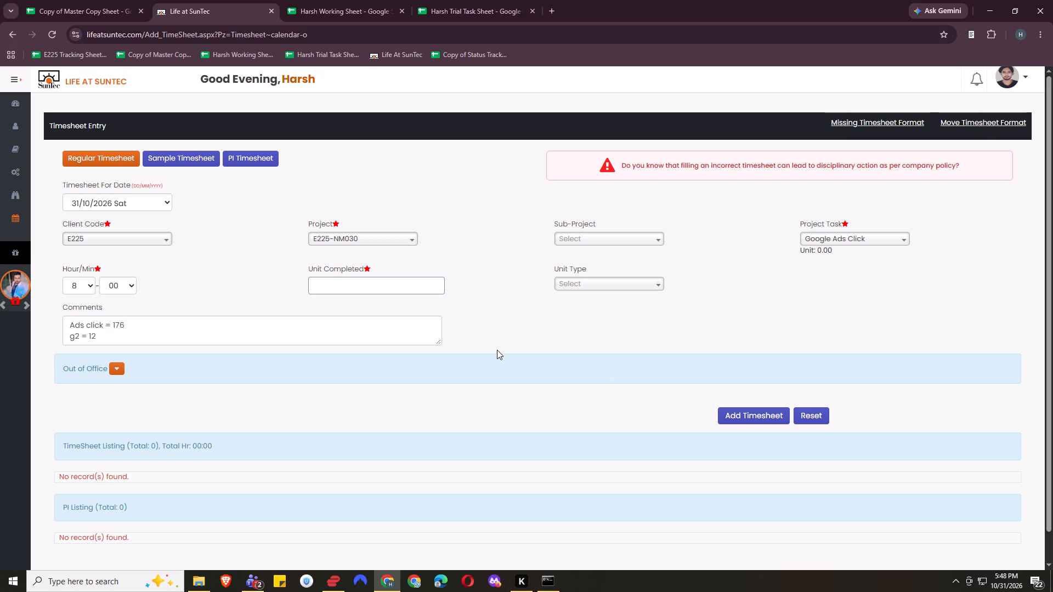
pyautogui.write('188')
pyautogui.click(739, 412)
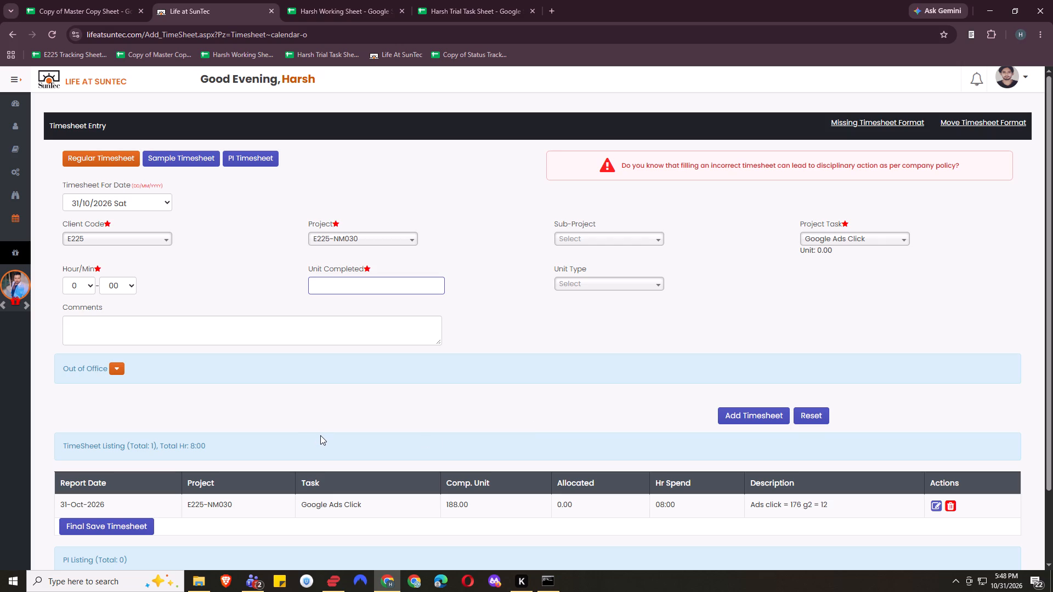
pyautogui.click(103, 523)
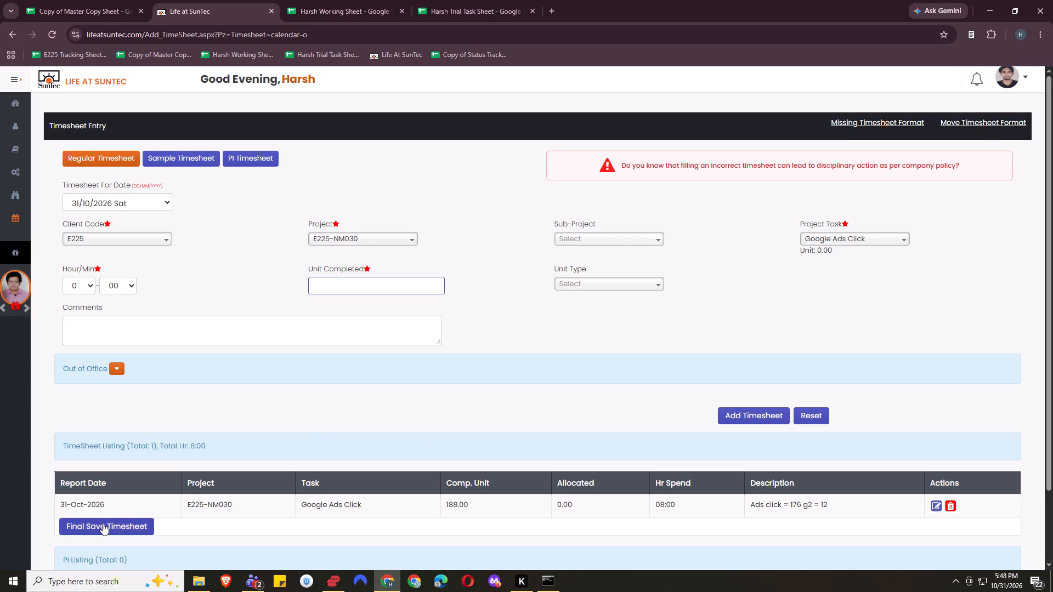
# Open the portal dashboard to check the list of submitted timesheets.
pyautogui.click(8, 101)
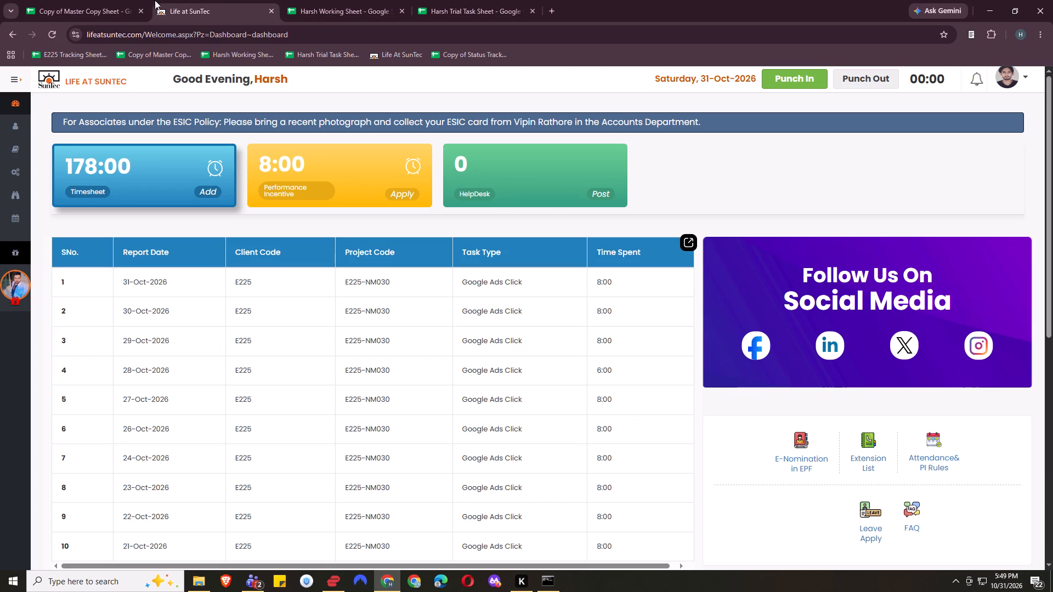
# Switch to Copy of Master Copy Sheet and look through its Group Status and Sheet Status sheets.
pyautogui.click(77, 0)
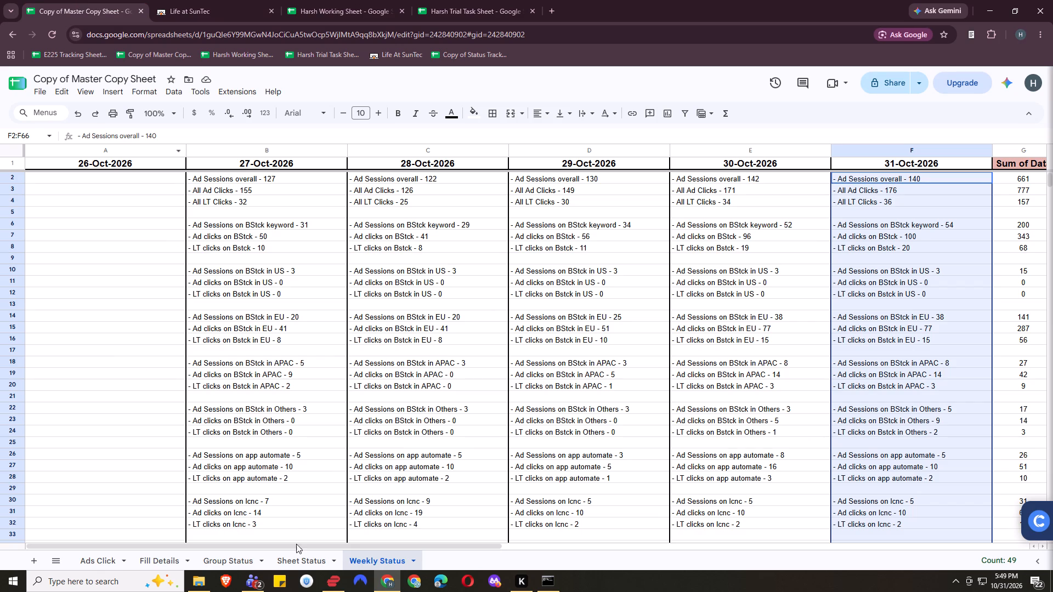
pyautogui.click(289, 565)
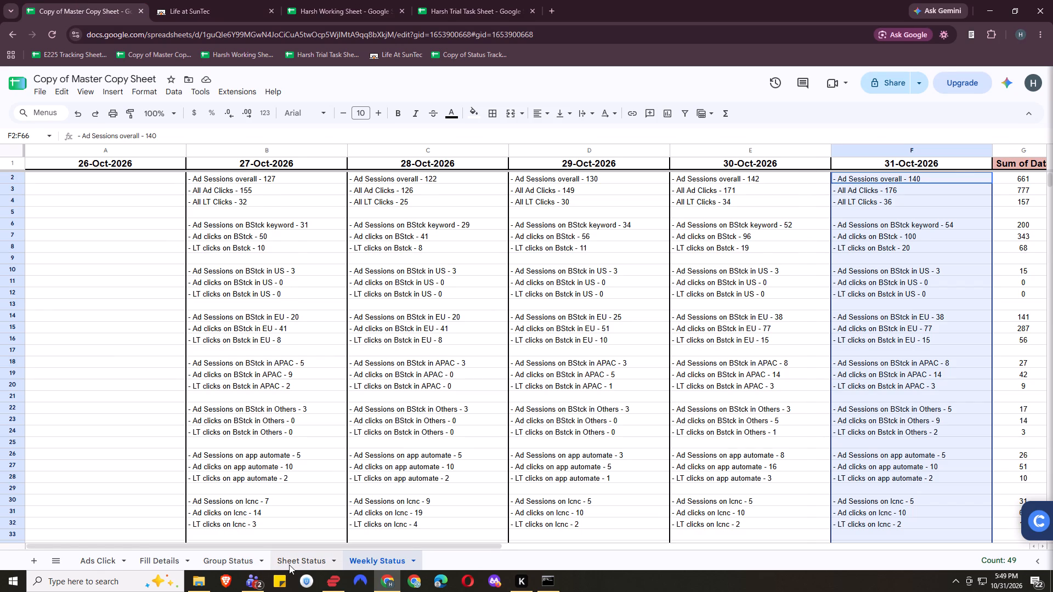
pyautogui.click(235, 554)
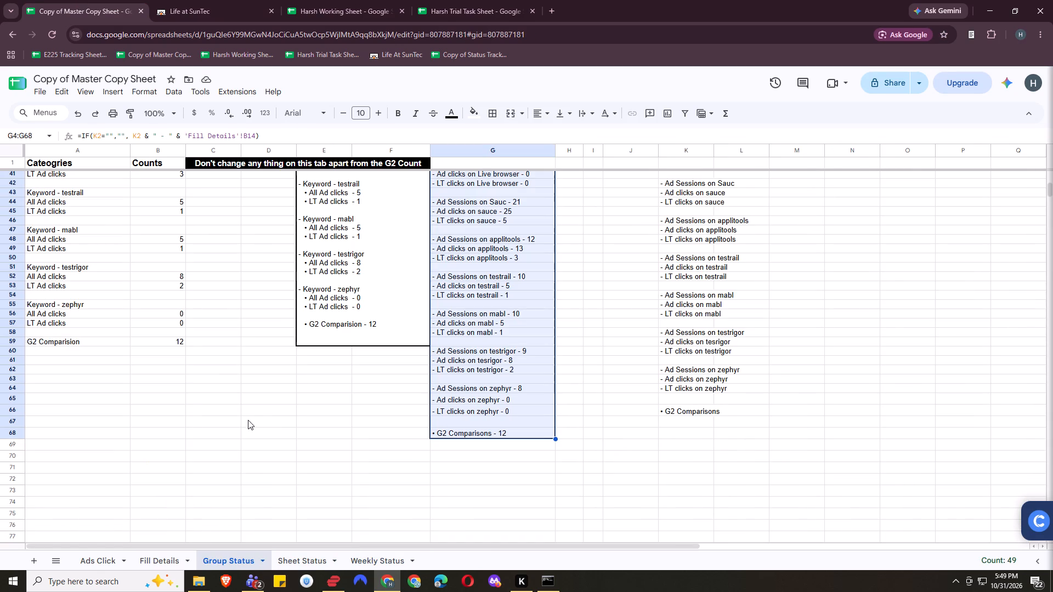
pyautogui.click(304, 563)
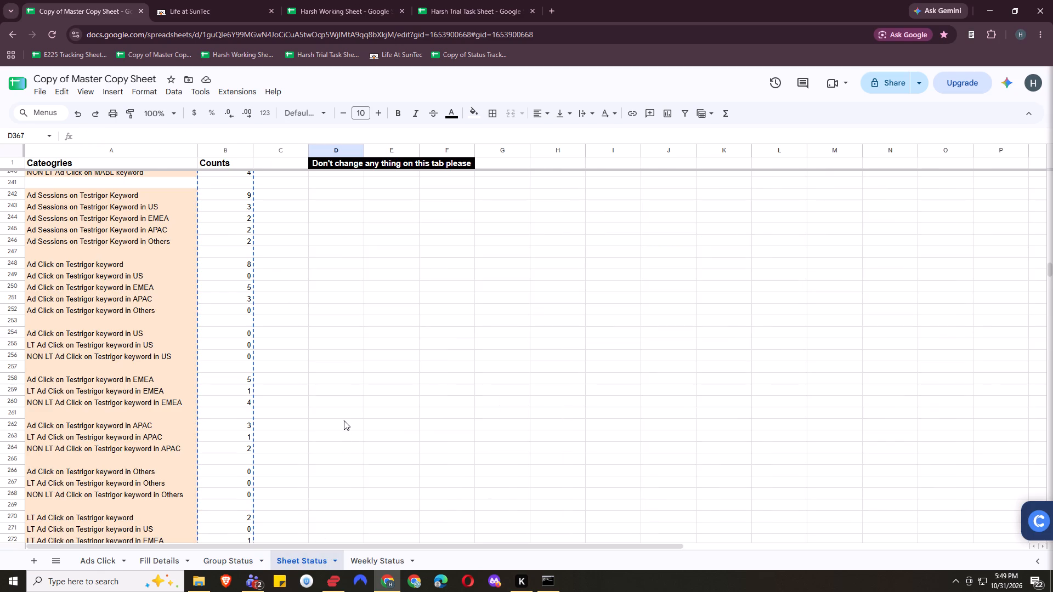
pyautogui.scroll(6, 344, 420)
pyautogui.scroll(-2, 338, 505)
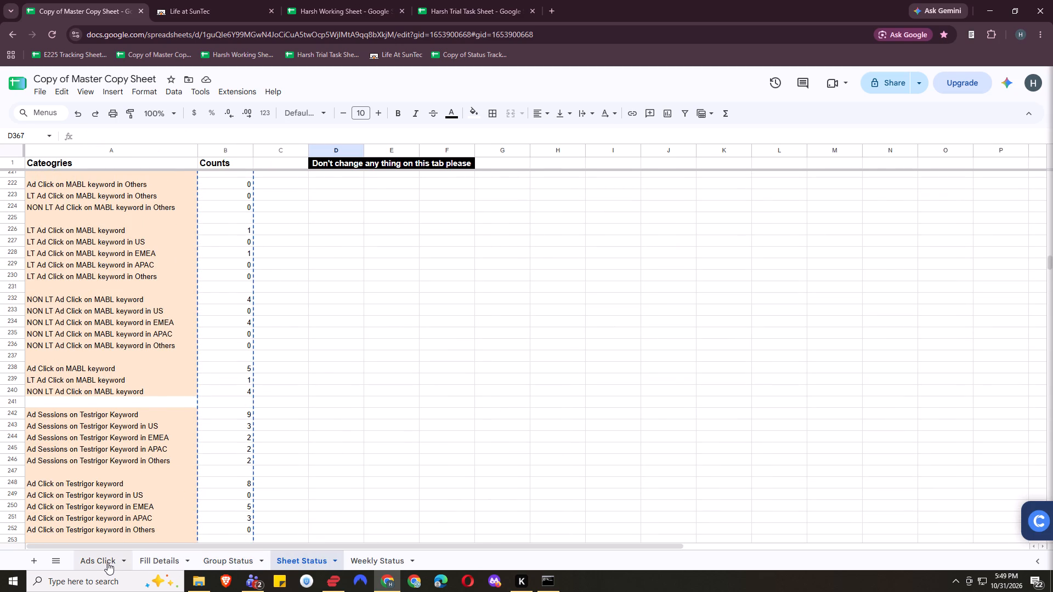
# In the Ads Click sheet, enter a count of 2 for uptrends.com in cell B11.
pyautogui.click(107, 562)
pyautogui.scroll(5, 228, 448)
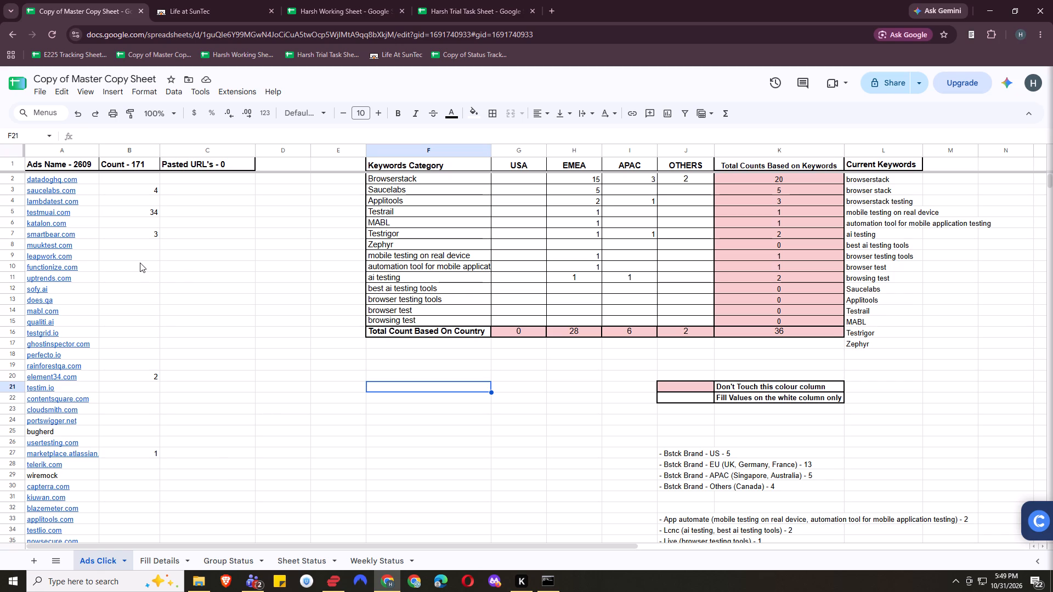
pyautogui.click(139, 281)
pyautogui.press('2')
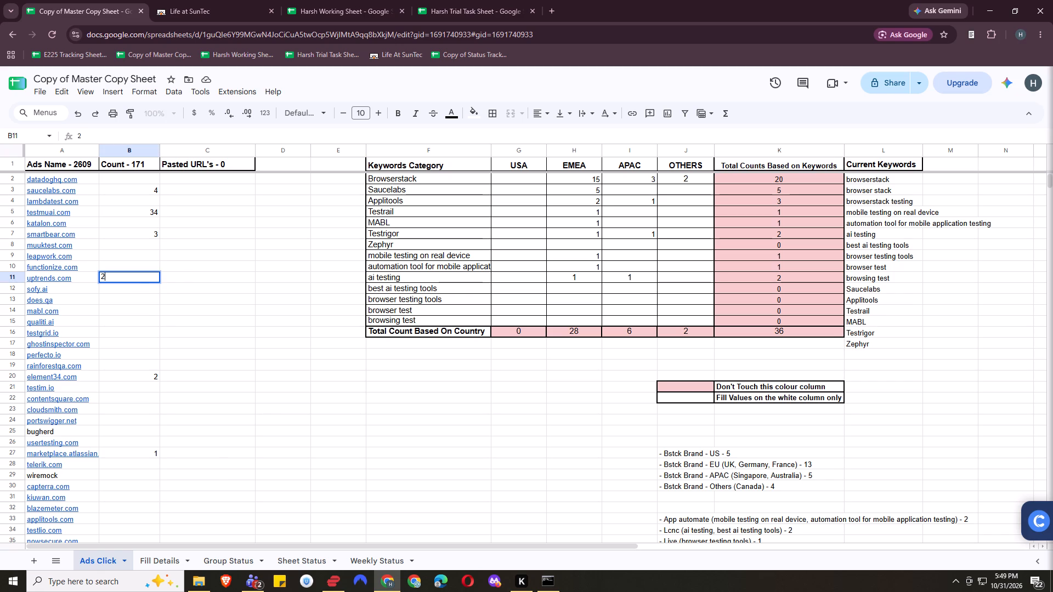
pyautogui.click(234, 341)
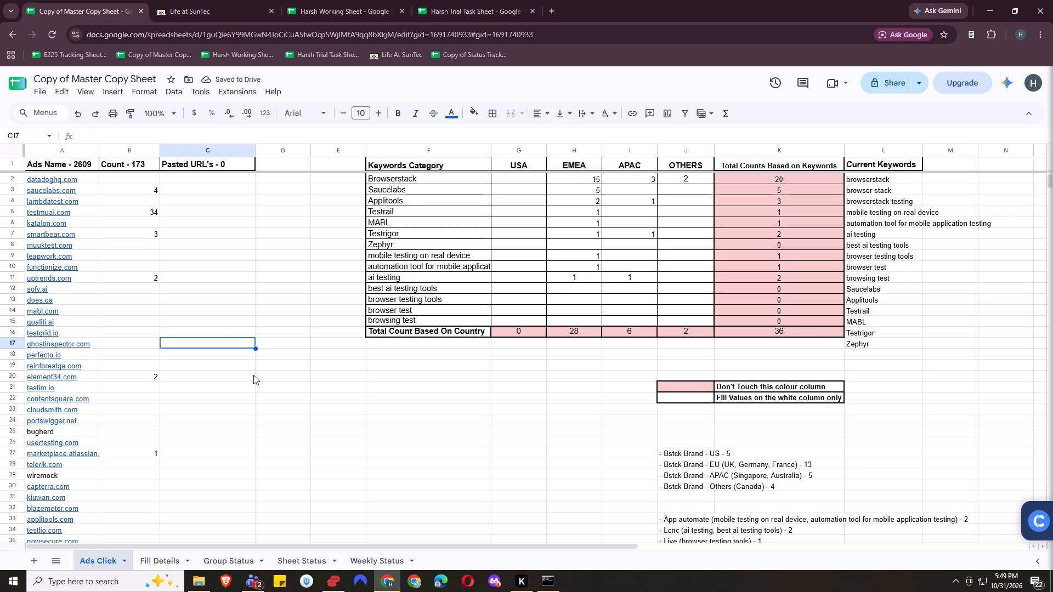
# In the Ads Click sheet, enter a count of 4 for applitools.com in cell B33.
pyautogui.scroll(-5, 256, 377)
pyautogui.scroll(5, 262, 390)
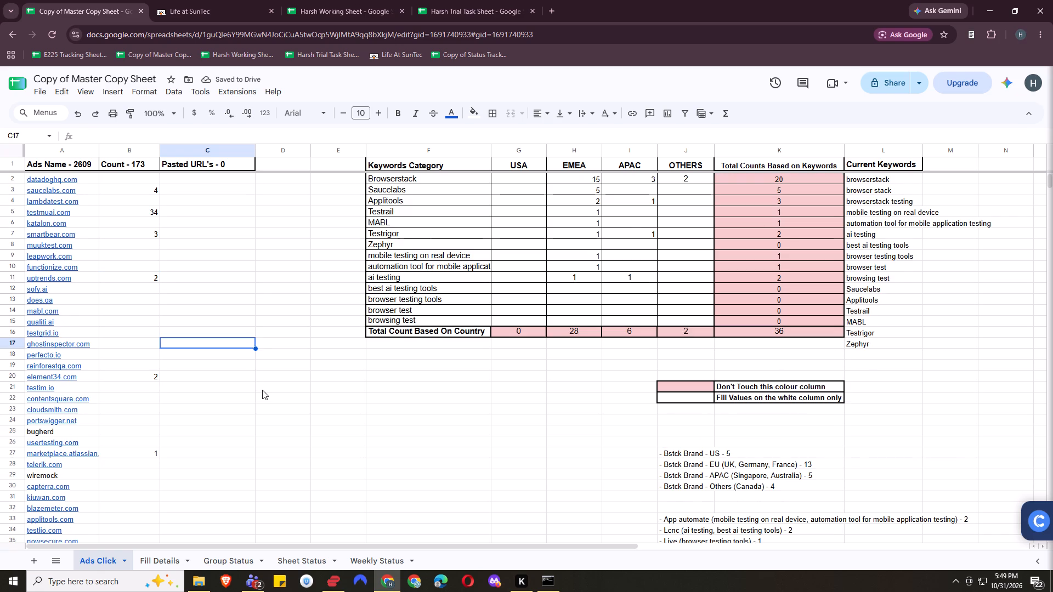
pyautogui.scroll(-7, 262, 390)
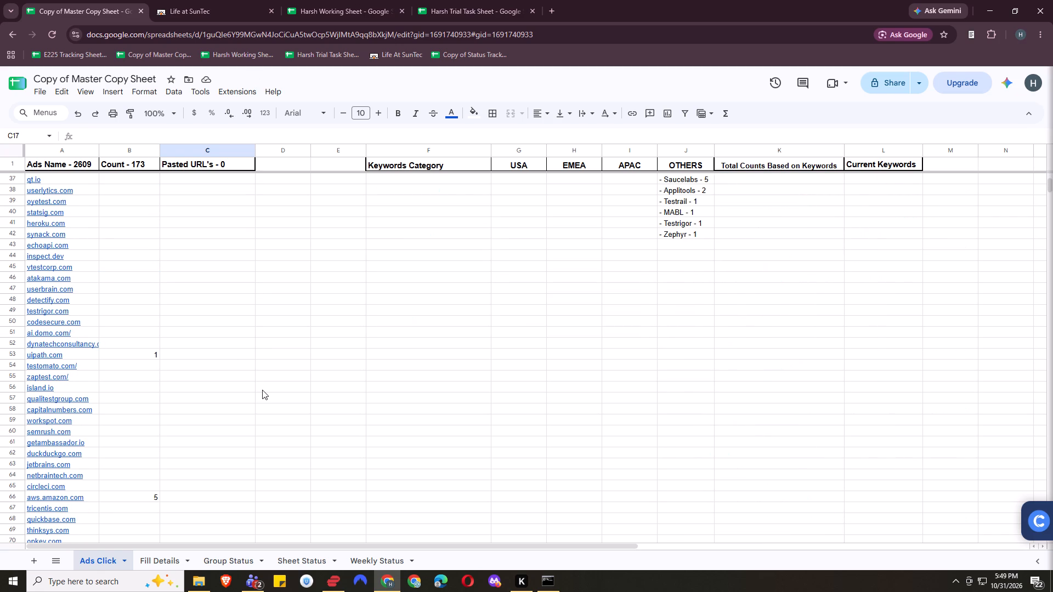
pyautogui.scroll(2, 263, 388)
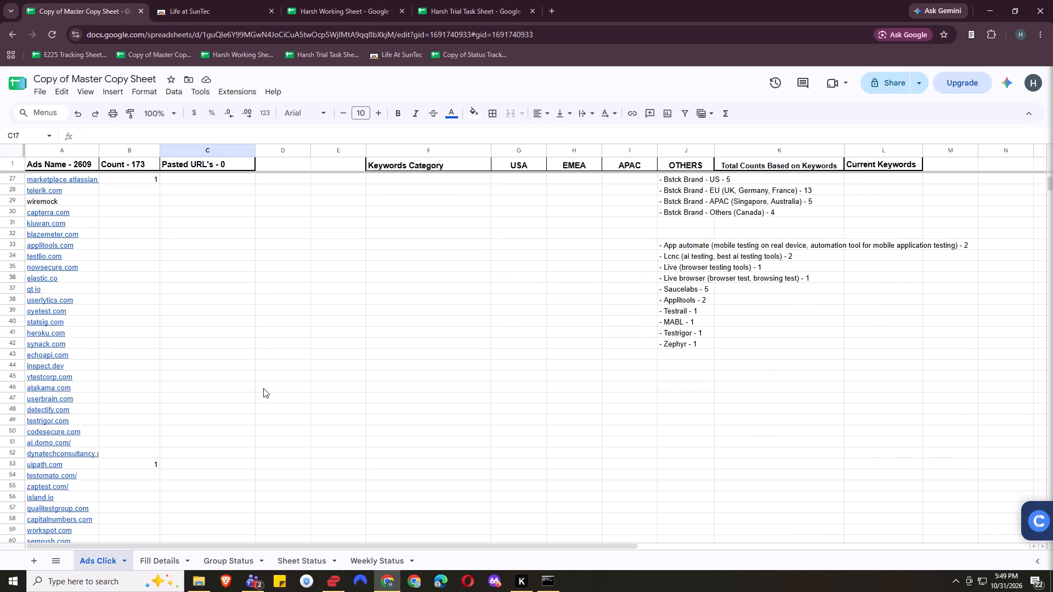
pyautogui.scroll(-10, 263, 388)
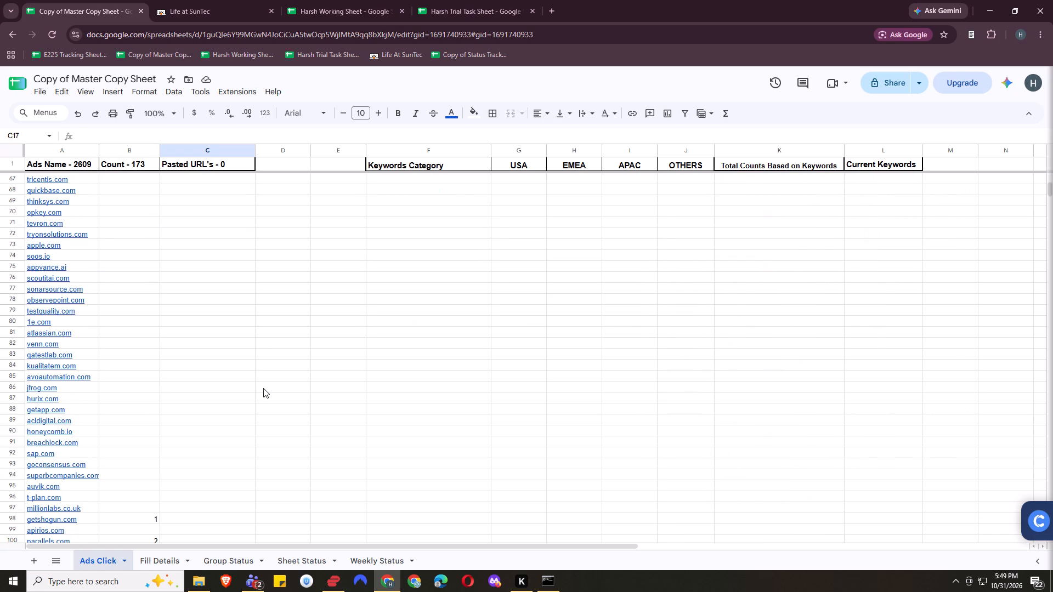
pyautogui.scroll(13, 263, 388)
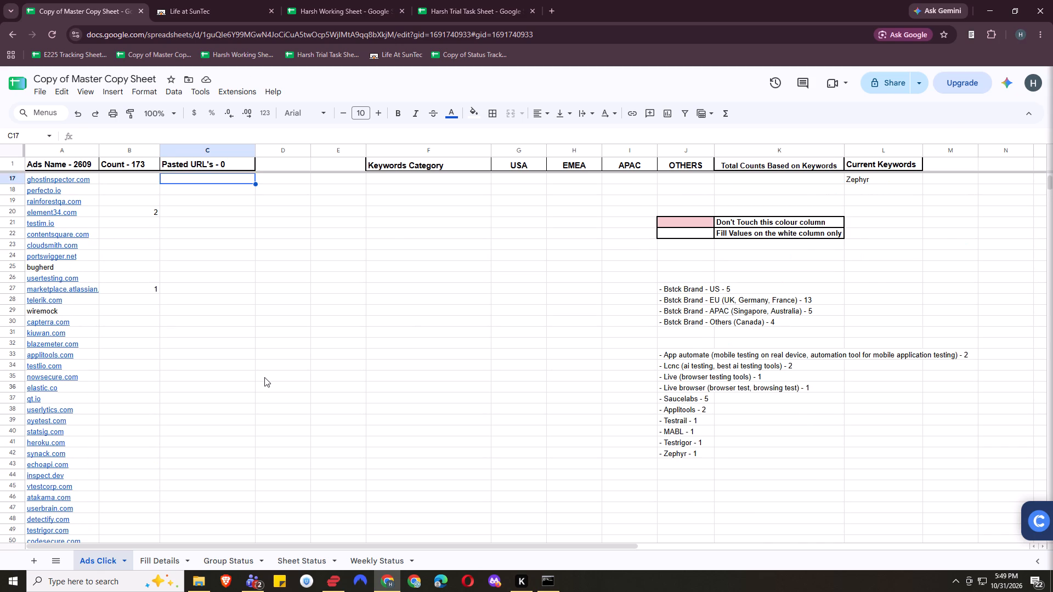
pyautogui.scroll(2, 264, 377)
pyautogui.scroll(-3, 264, 377)
pyautogui.click(144, 354)
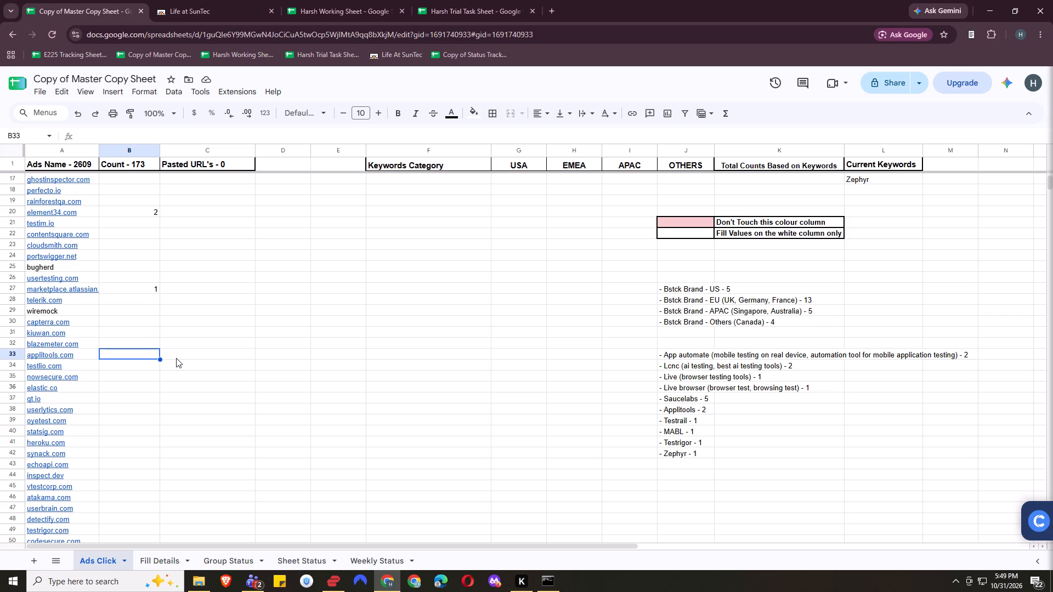
pyautogui.press('4')
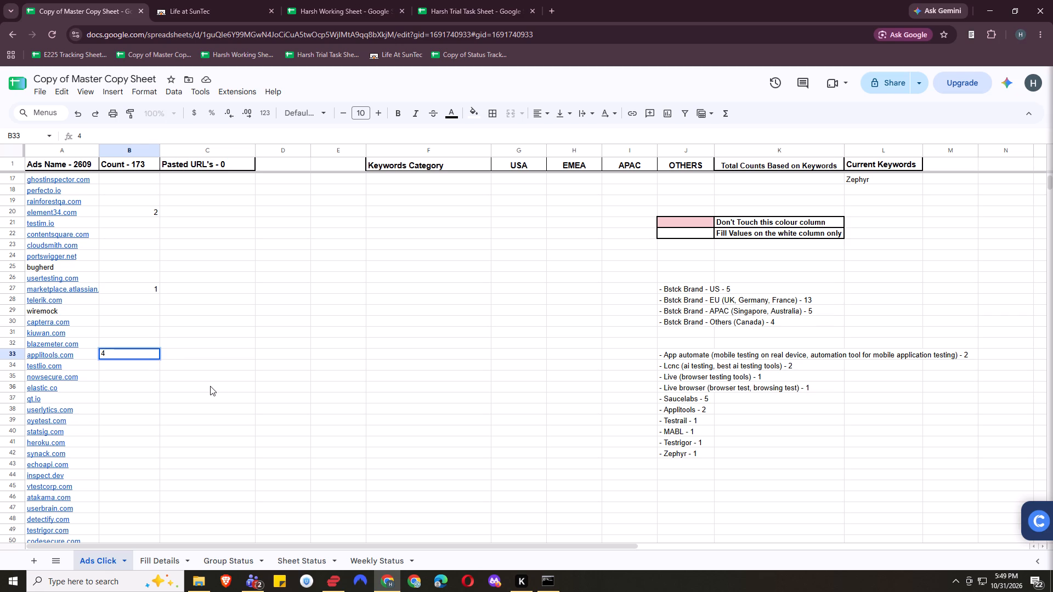
pyautogui.click(221, 386)
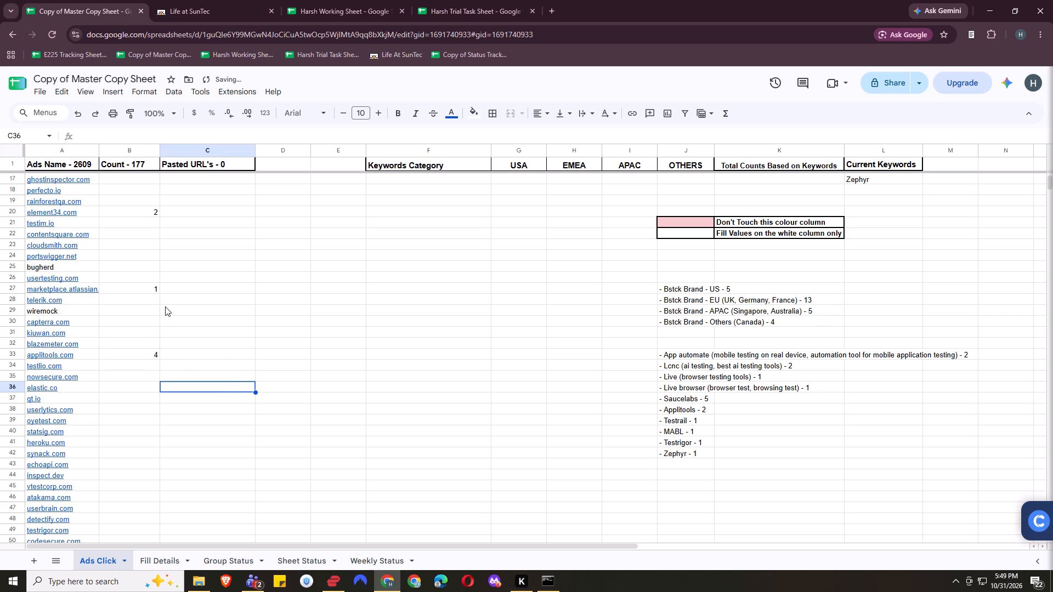
# Change the uipath.com count in cell B53 to 5.
pyautogui.scroll(3, 178, 298)
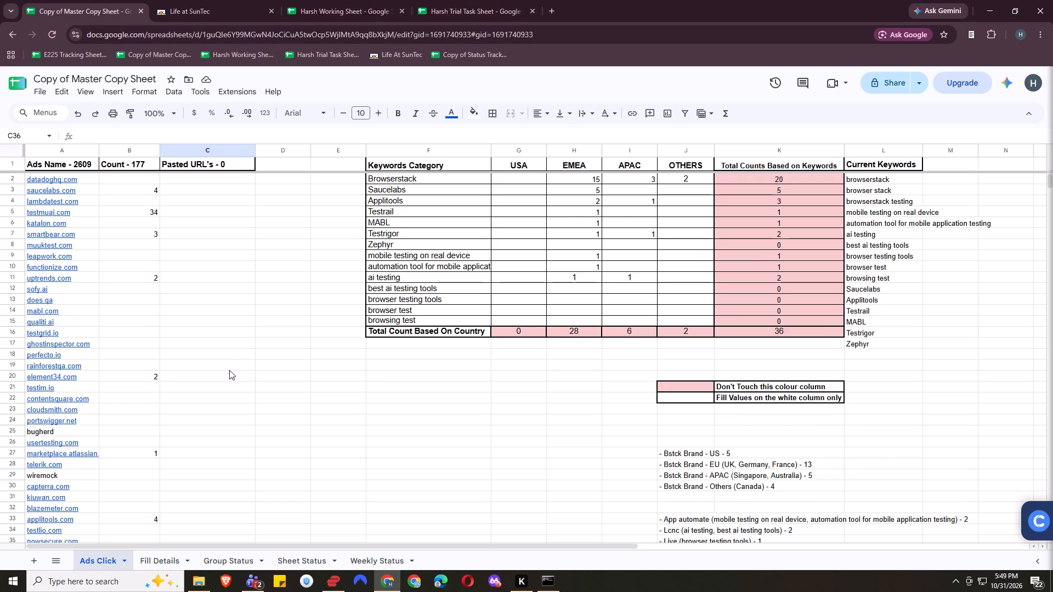
pyautogui.scroll(-5, 229, 370)
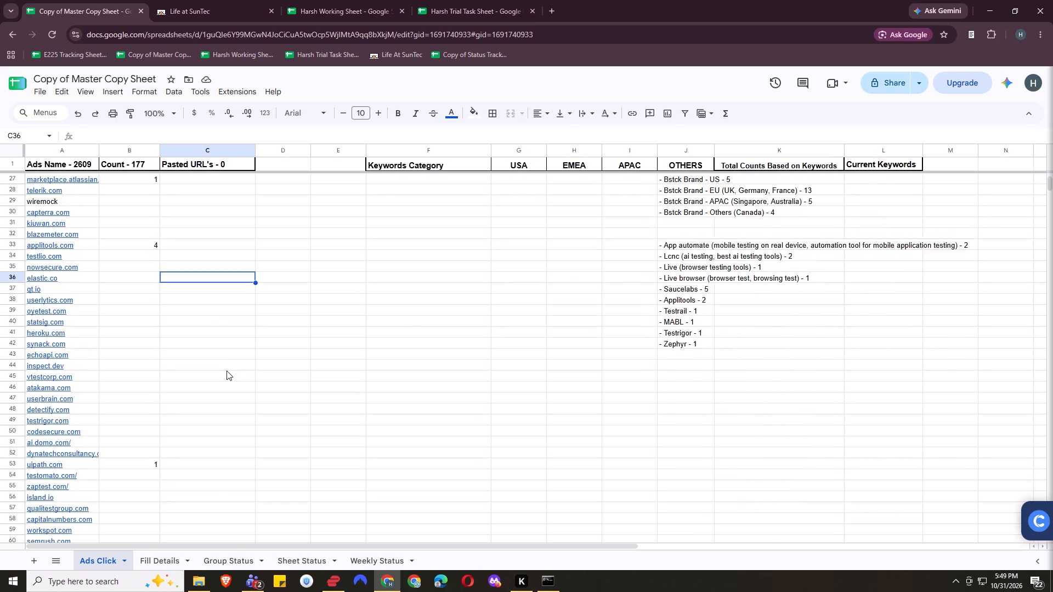
pyautogui.scroll(-1, 227, 371)
pyautogui.click(149, 409)
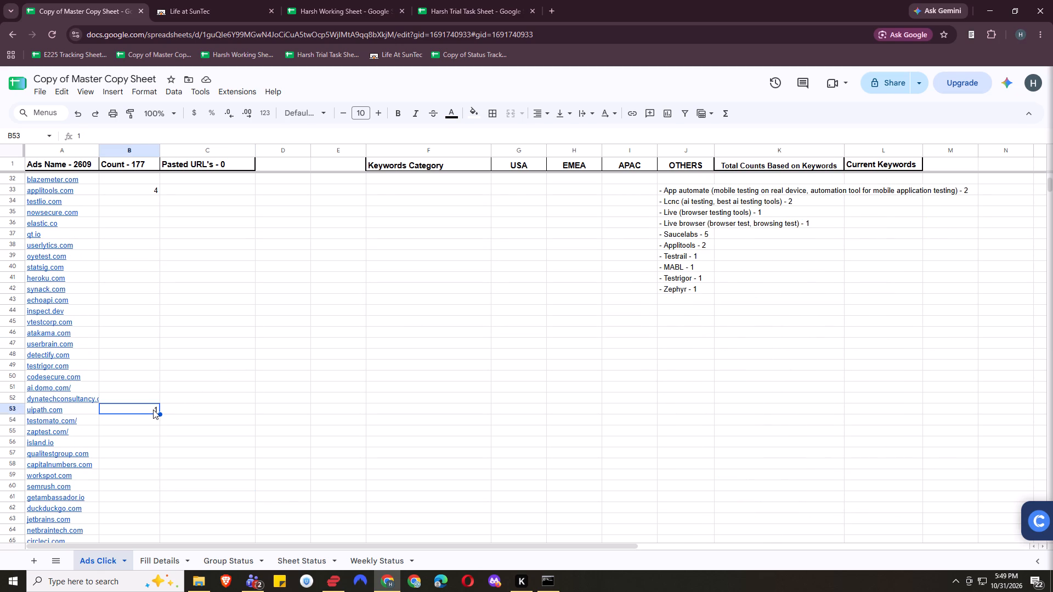
pyautogui.press('5')
pyautogui.click(246, 426)
# Enter a count of 1 for tricentis.com in cell B67.
pyautogui.scroll(6, 247, 426)
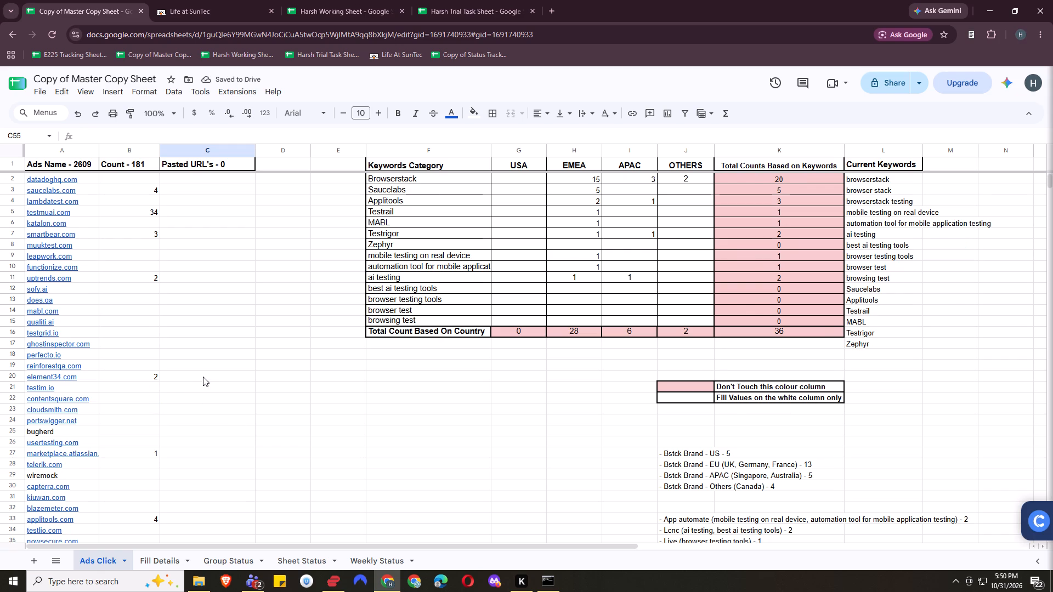
pyautogui.scroll(-10, 203, 377)
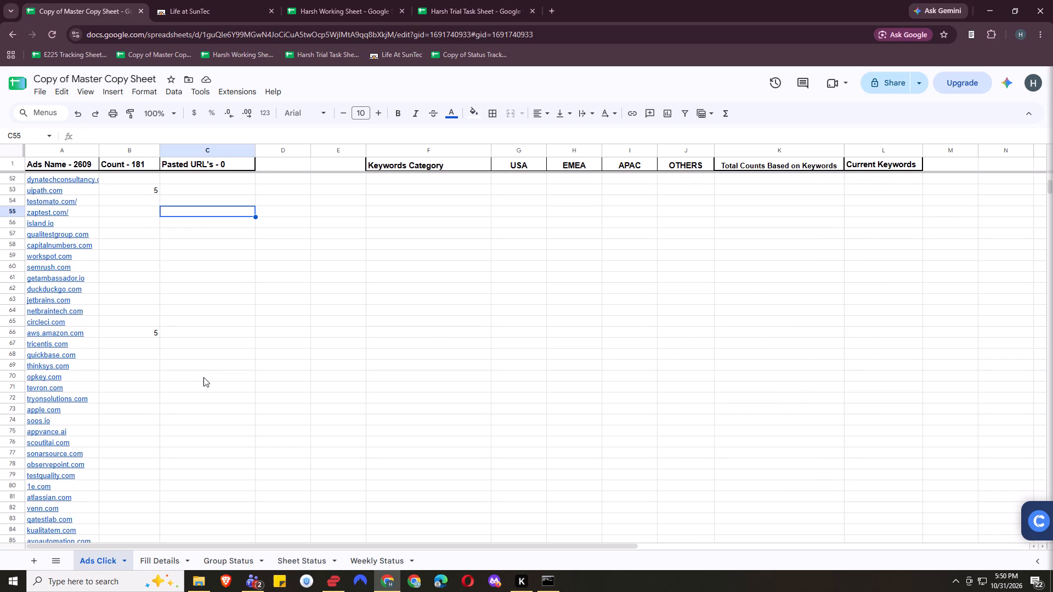
pyautogui.scroll(-2, 203, 377)
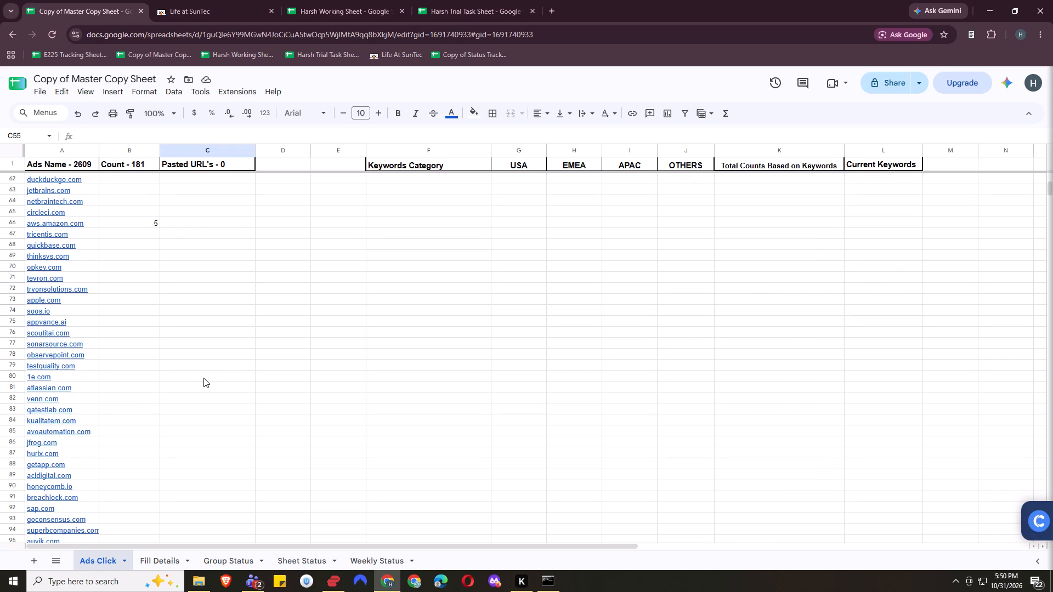
pyautogui.click(151, 232)
pyautogui.press('1')
pyautogui.scroll(2, 168, 253)
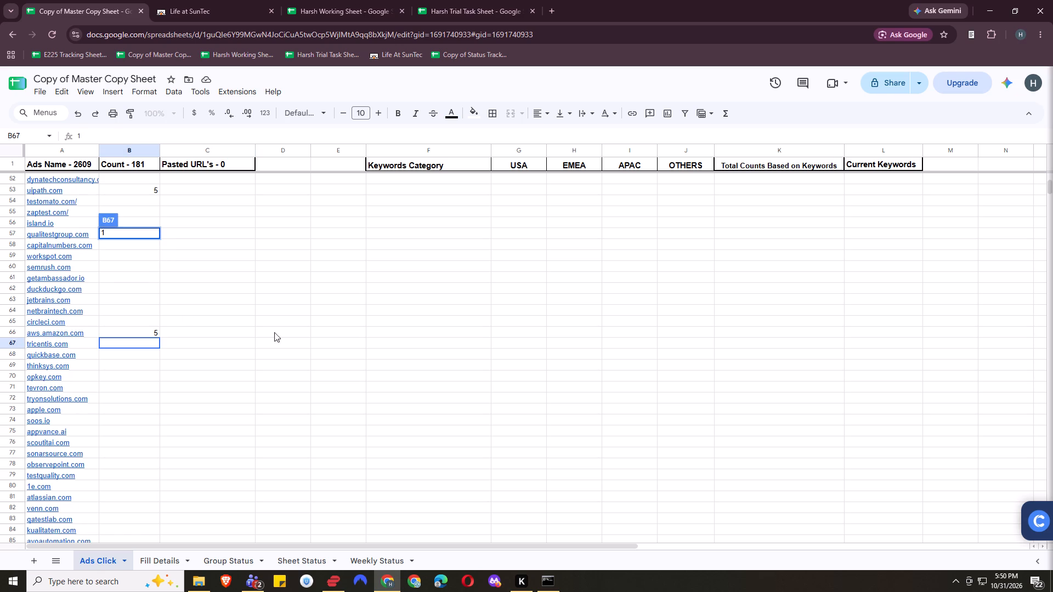
pyautogui.click(286, 391)
# Clear the count for crosschecknet.com in cell B165.
pyautogui.scroll(-5, 303, 386)
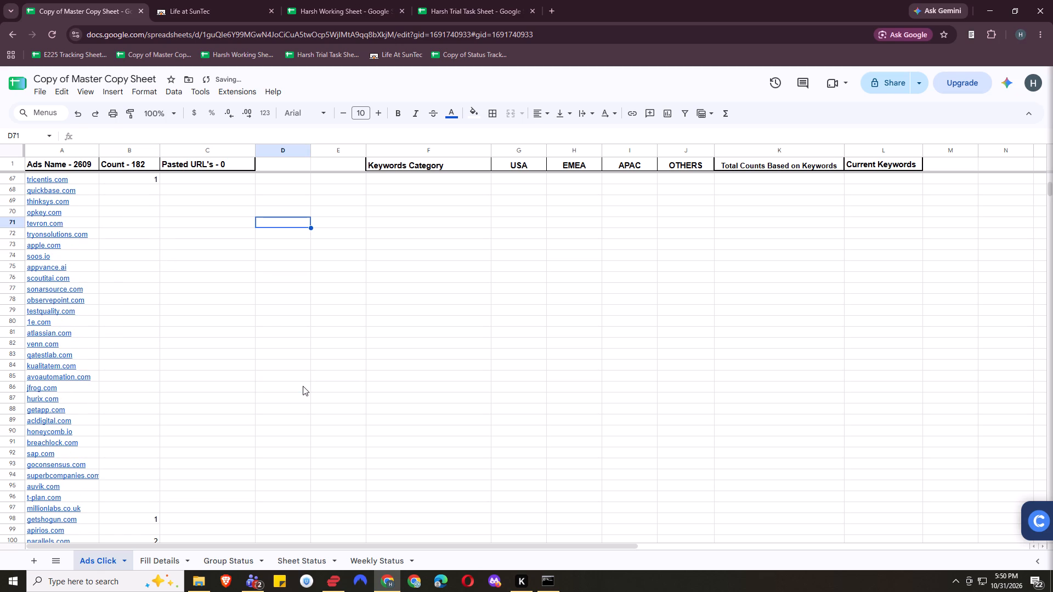
pyautogui.scroll(-12, 285, 390)
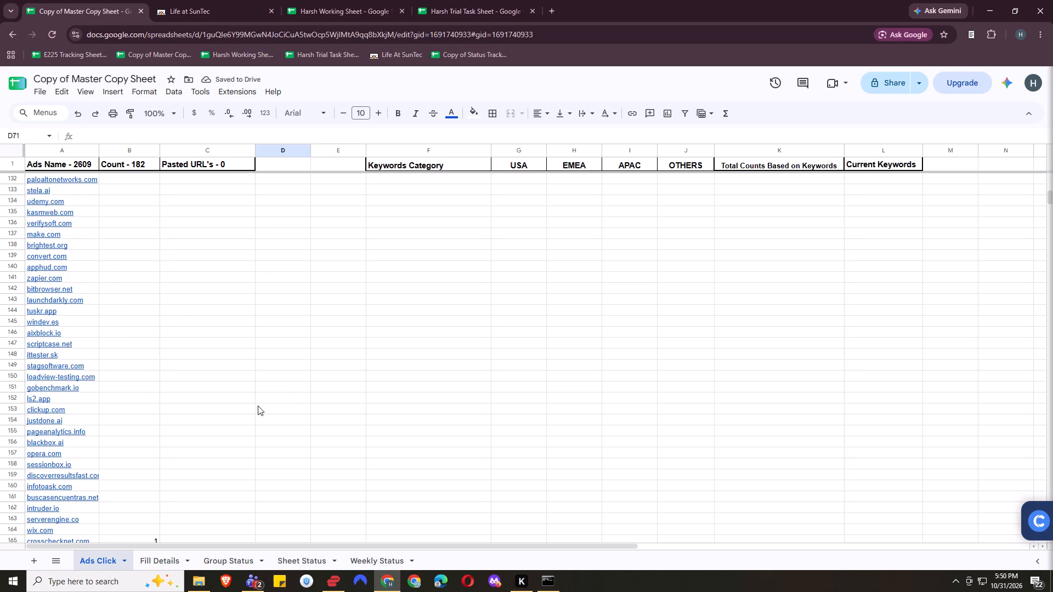
pyautogui.scroll(-3, 264, 397)
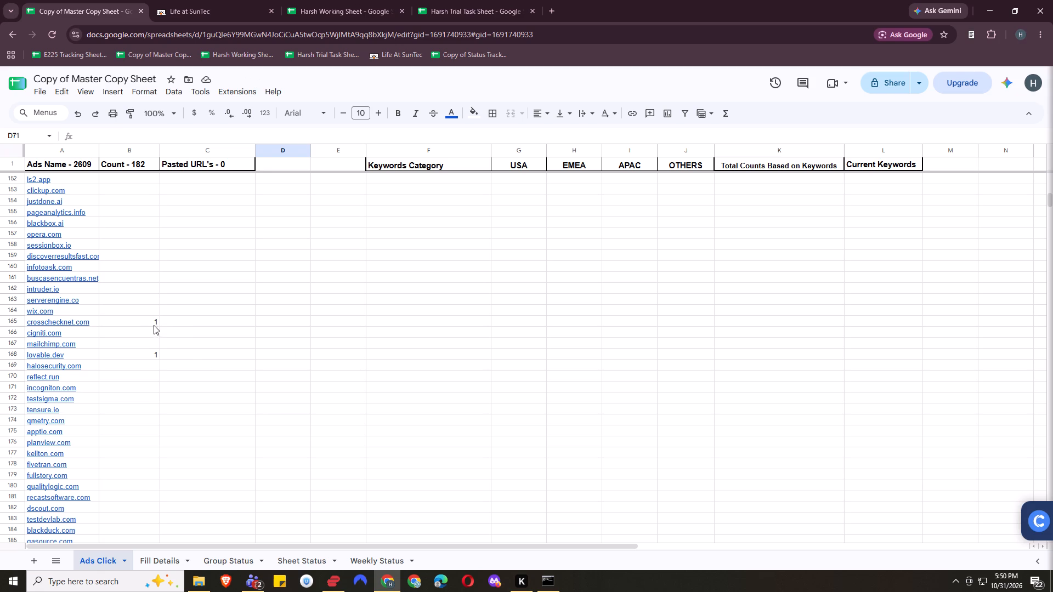
pyautogui.click(156, 325)
pyautogui.press('BackSpace')
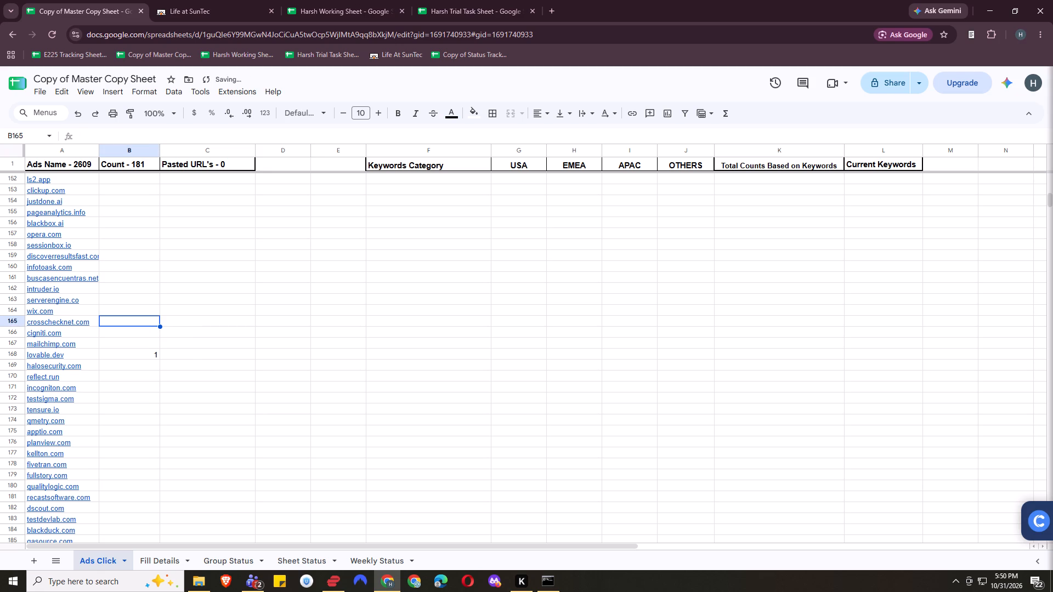
pyautogui.click(235, 343)
# Set the lovable.dev count in cell B168 to 2.
pyautogui.scroll(-3, 280, 385)
pyautogui.scroll(1, 280, 385)
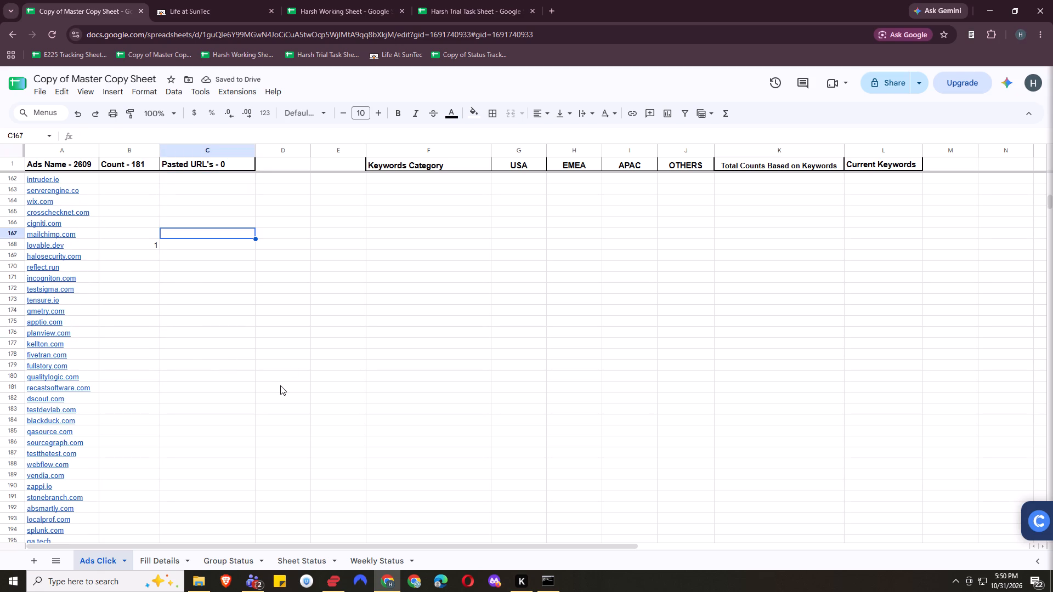
pyautogui.click(134, 246)
pyautogui.press('2')
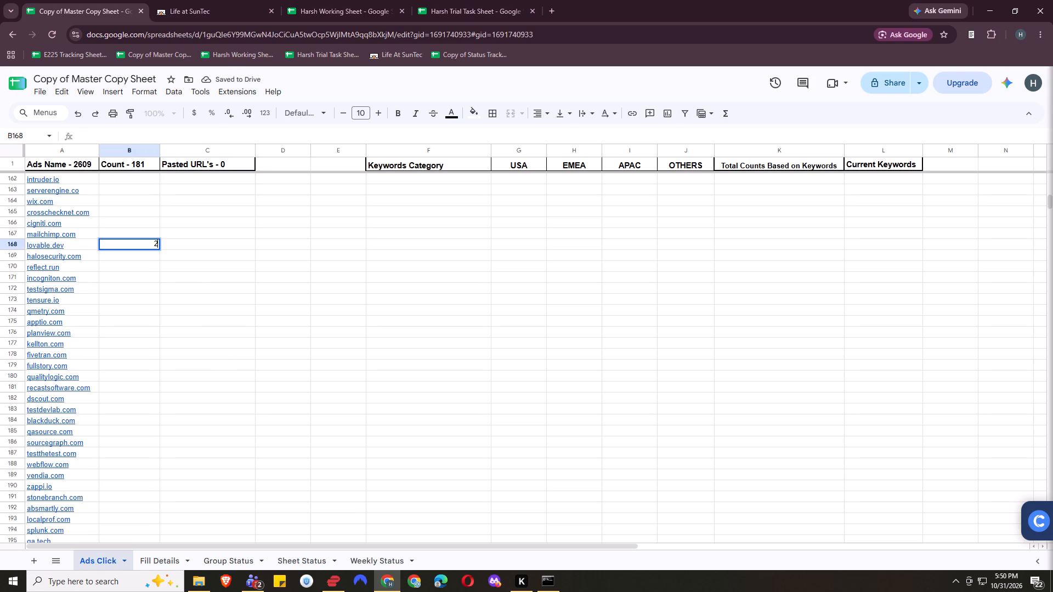
pyautogui.click(321, 314)
# Set the maze.co count in cell B262 to 4.
pyautogui.scroll(-12, 325, 325)
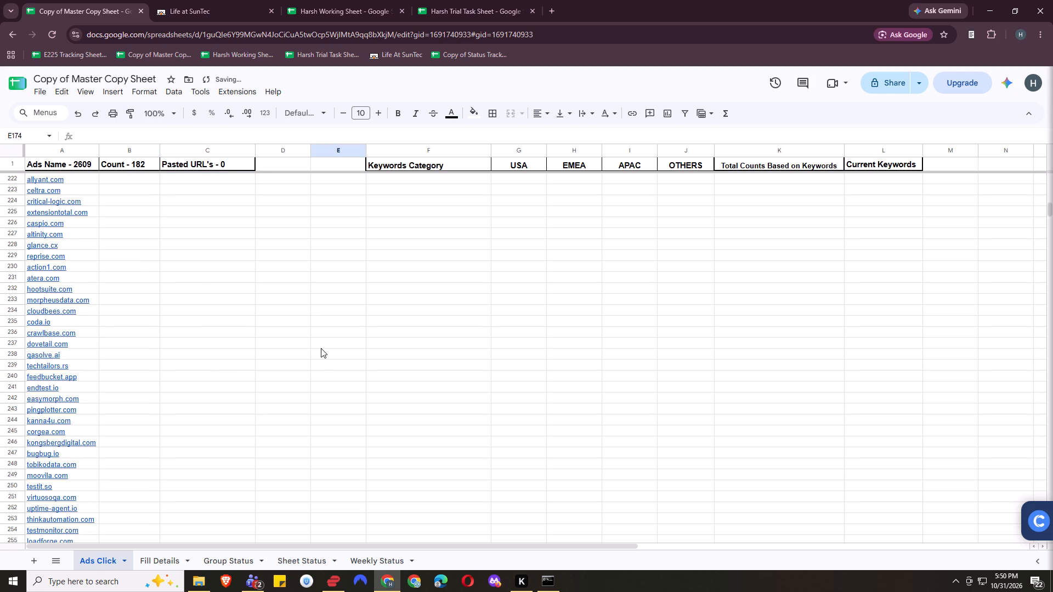
pyautogui.scroll(-6, 321, 348)
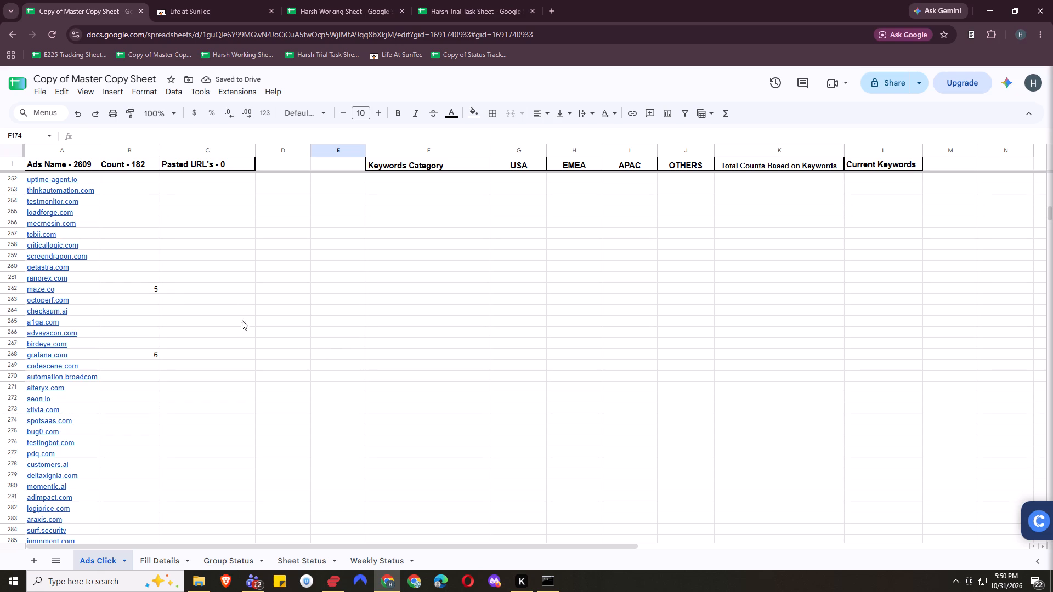
pyautogui.click(151, 288)
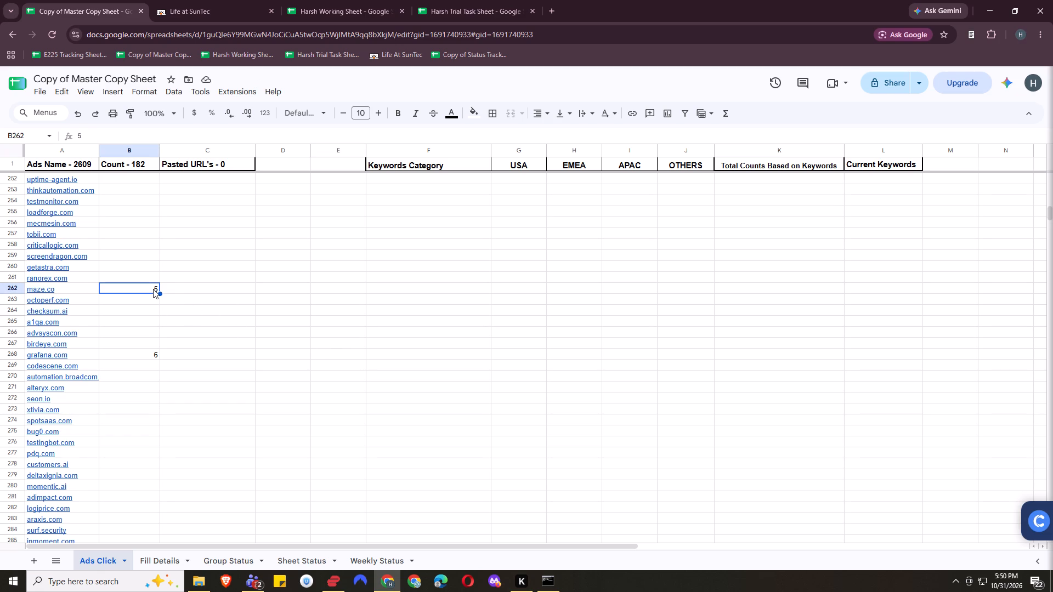
pyautogui.press('4')
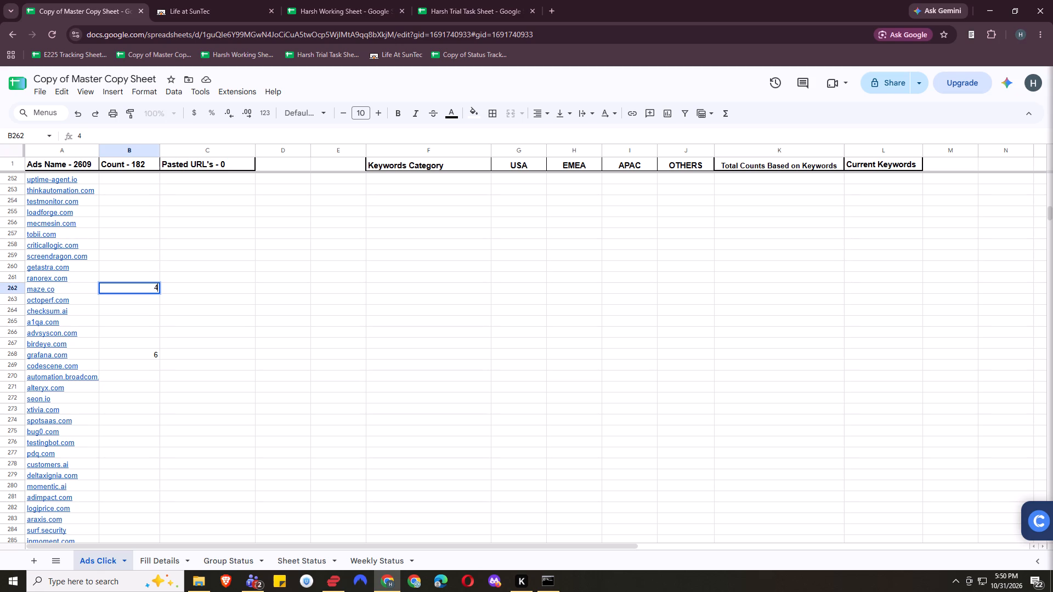
pyautogui.scroll(1, 153, 289)
pyautogui.click(291, 340)
# Change the grafana.com count in cell B268 to 3.
pyautogui.scroll(-8, 291, 340)
pyautogui.scroll(4, 217, 284)
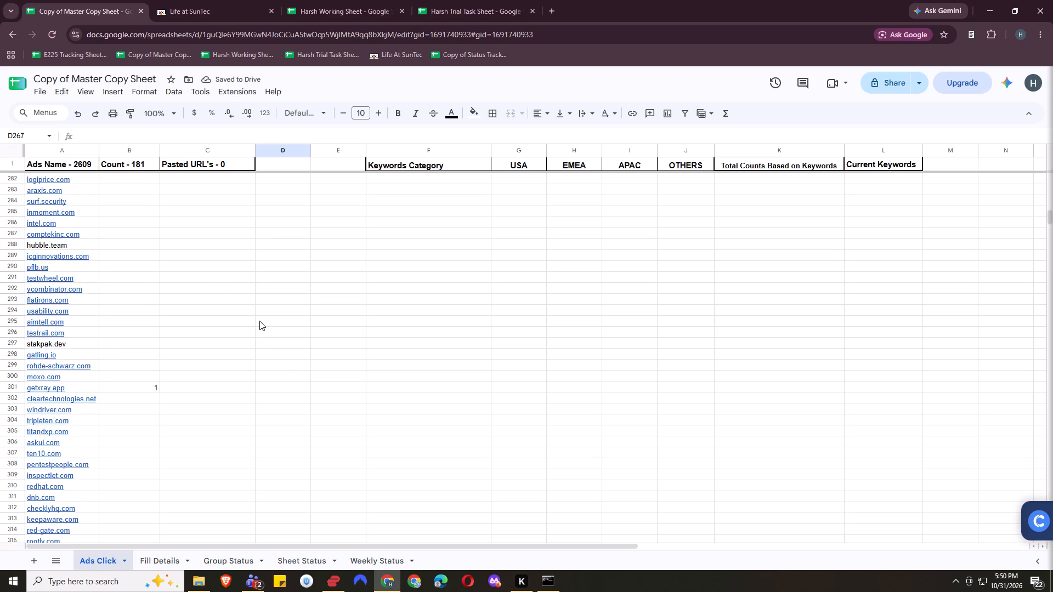
pyautogui.scroll(2, 259, 321)
pyautogui.click(149, 243)
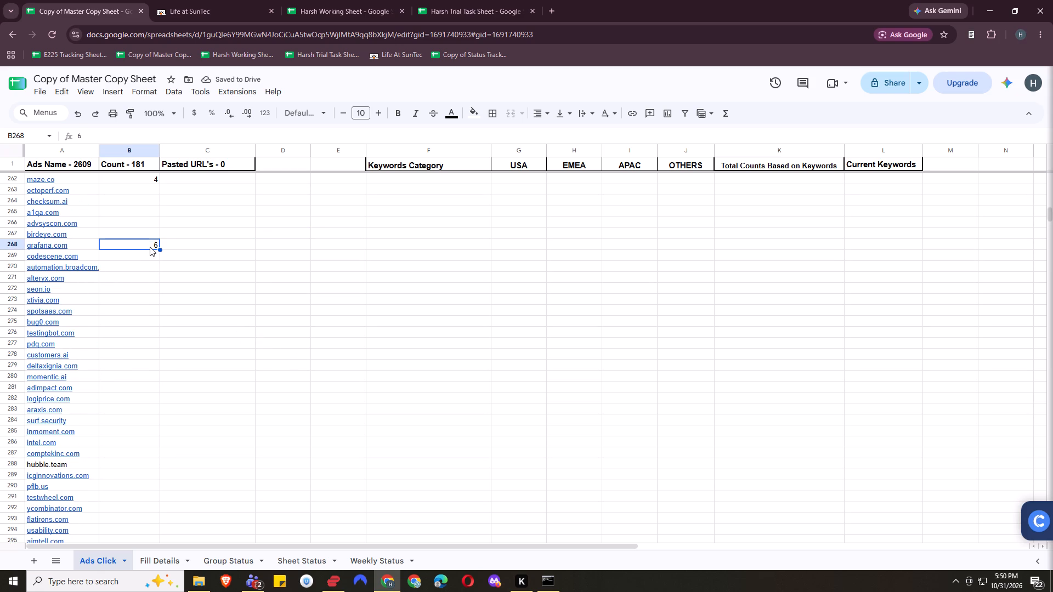
pyautogui.press('3')
pyautogui.click(174, 346)
# Update the getxray.app count in cell B301 to 5.
pyautogui.scroll(1, 174, 346)
pyautogui.scroll(-4, 174, 346)
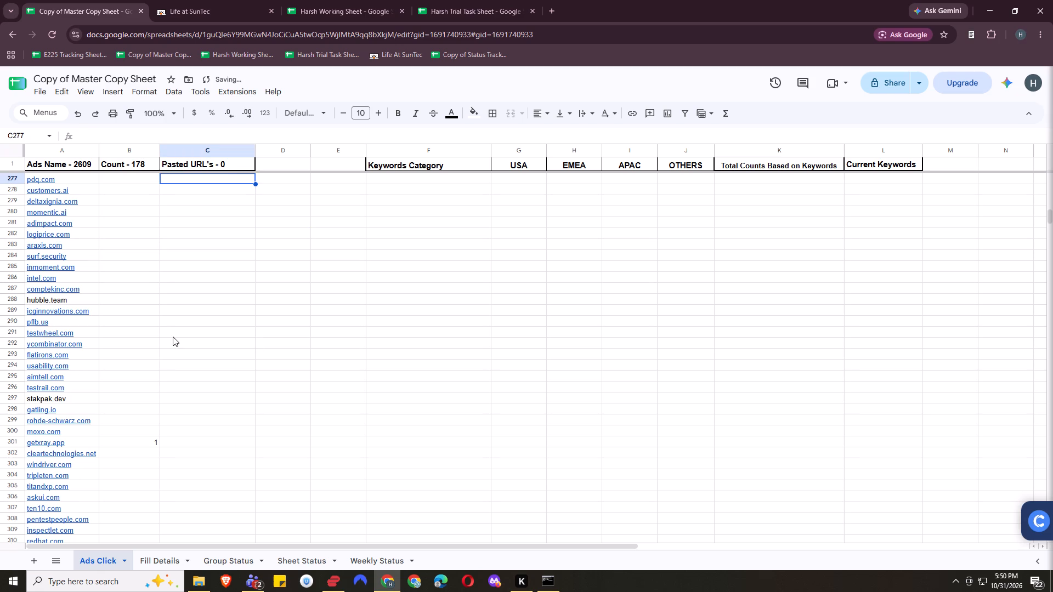
pyautogui.click(156, 444)
pyautogui.press('5')
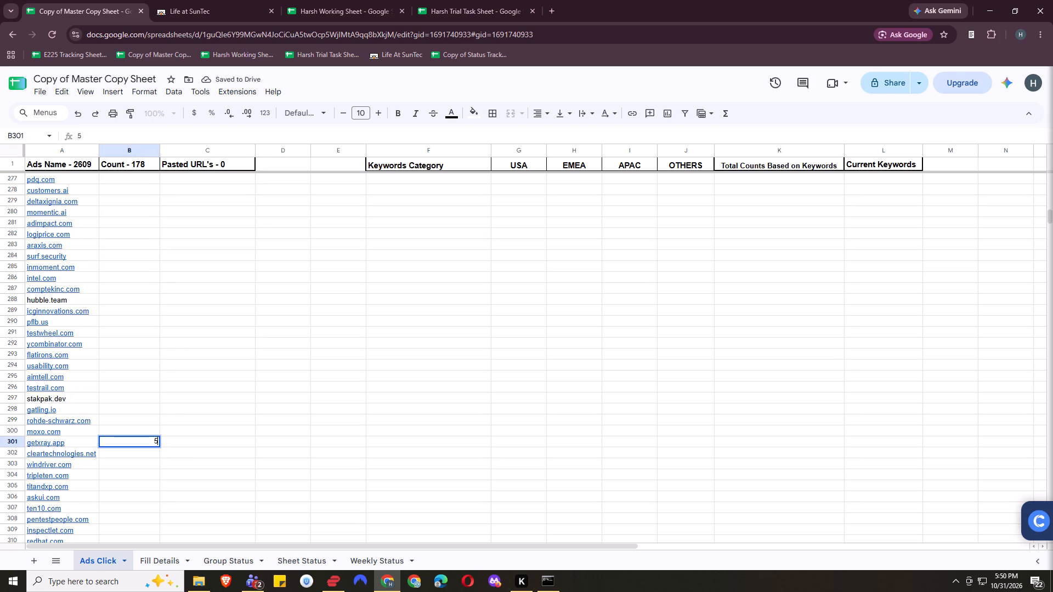
pyautogui.click(199, 455)
# Delete the count for klaviyo.com in cell B338.
pyautogui.scroll(-6, 349, 348)
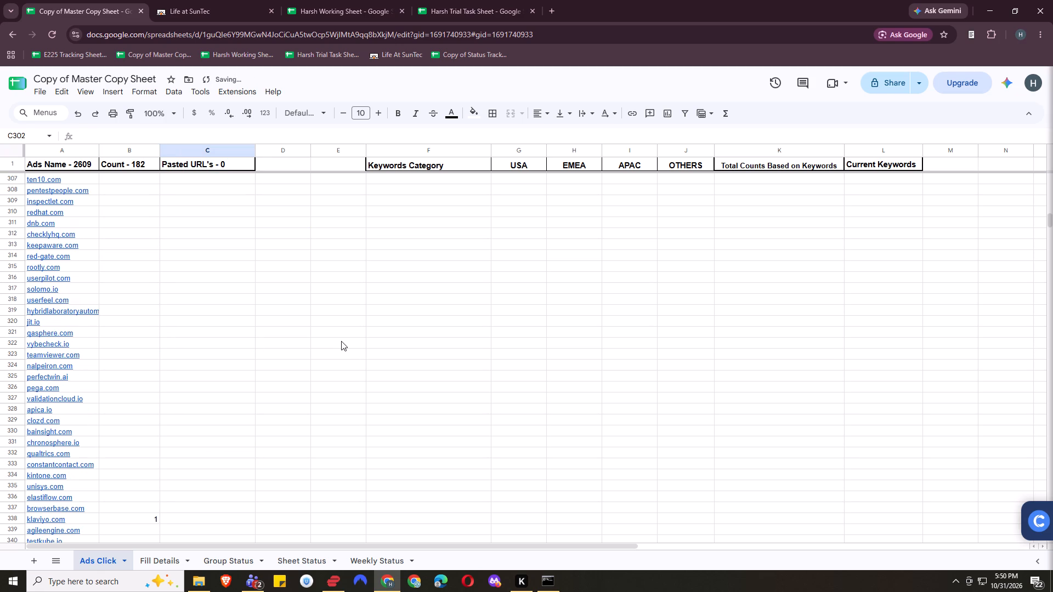
pyautogui.scroll(-2, 341, 341)
pyautogui.click(132, 407)
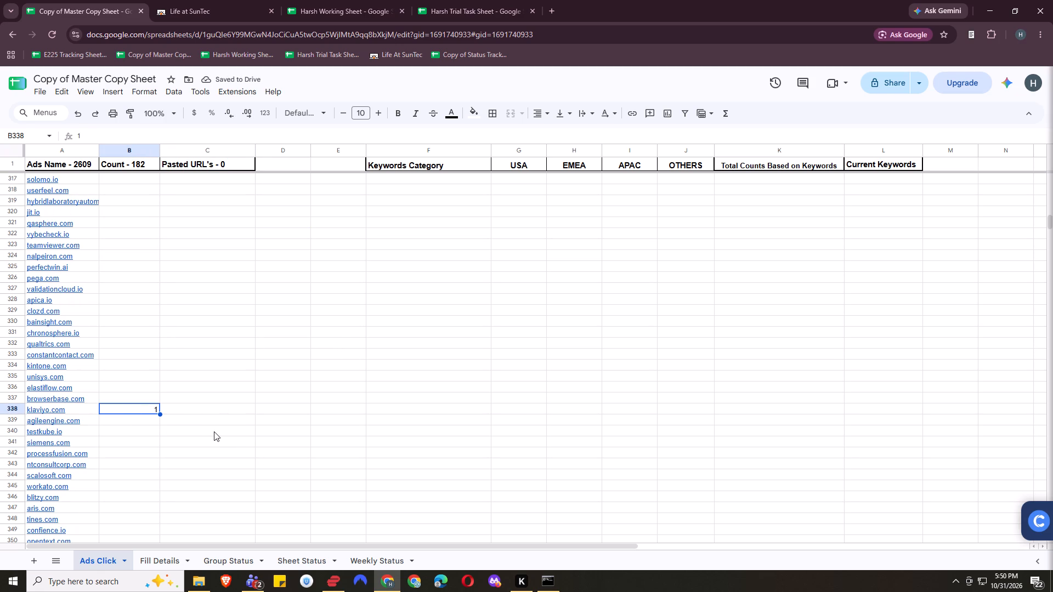
pyautogui.press('BackSpace')
# Set the kyndryl.com count in cell B679 to 6.
pyautogui.scroll(-10, 370, 407)
pyautogui.scroll(1, 363, 399)
pyautogui.scroll(-6, 363, 399)
pyautogui.scroll(1, 364, 393)
pyautogui.scroll(-7, 364, 393)
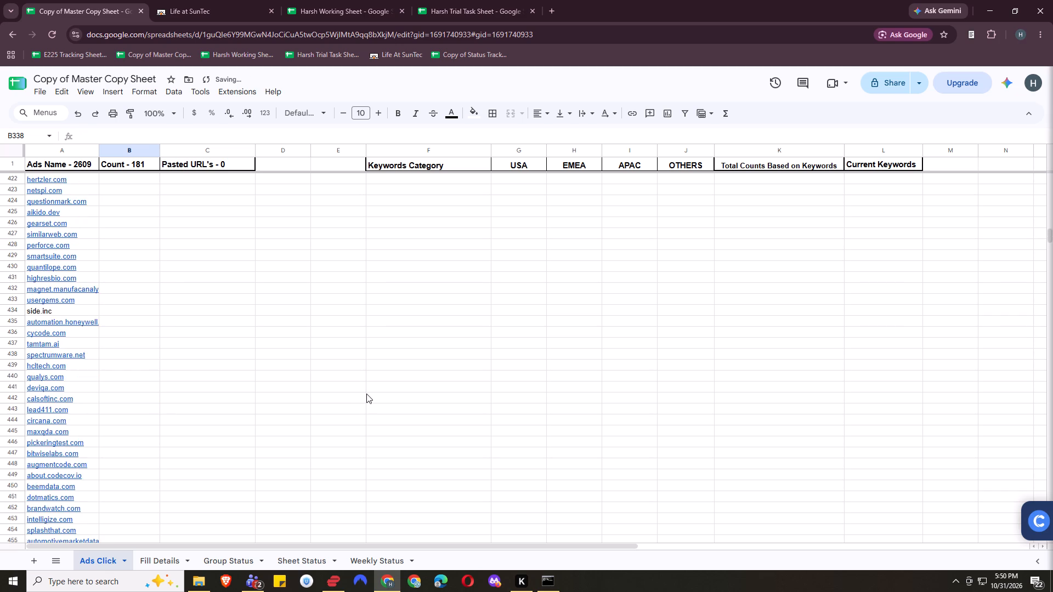
pyautogui.scroll(1, 366, 393)
pyautogui.scroll(-7, 366, 393)
pyautogui.scroll(1, 367, 390)
pyautogui.scroll(-13, 367, 390)
pyautogui.scroll(-19, 367, 390)
pyautogui.scroll(5, 365, 388)
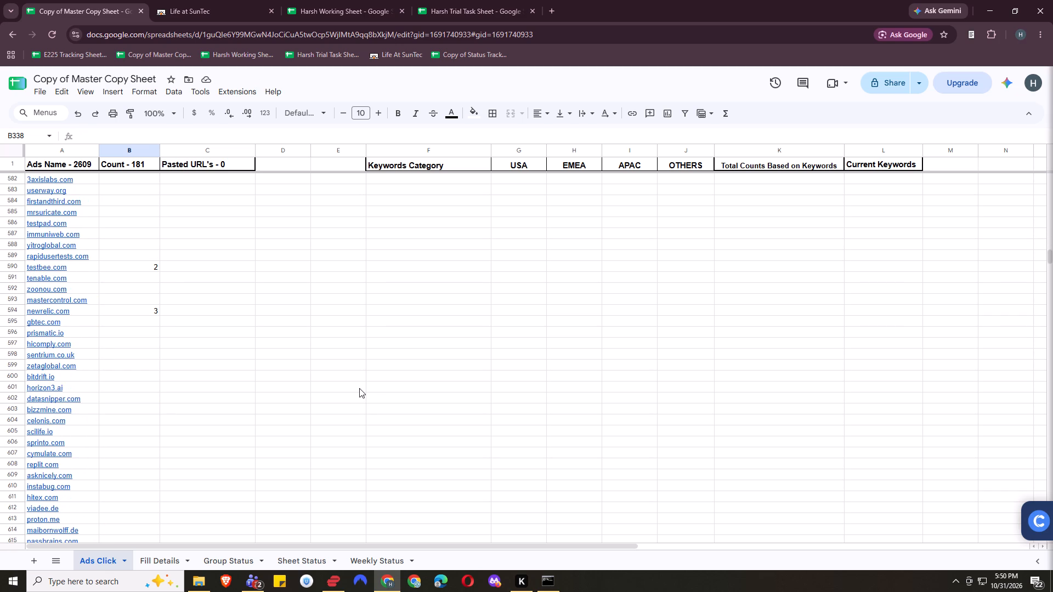
pyautogui.scroll(-20, 359, 388)
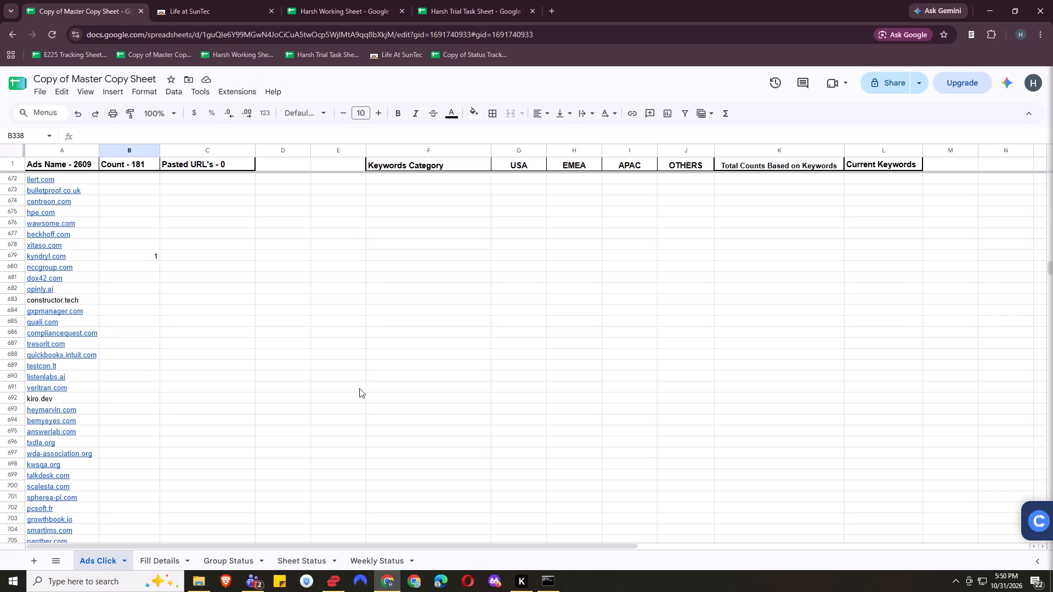
pyautogui.scroll(1, 359, 388)
pyautogui.scroll(-4, 359, 388)
pyautogui.scroll(6, 359, 388)
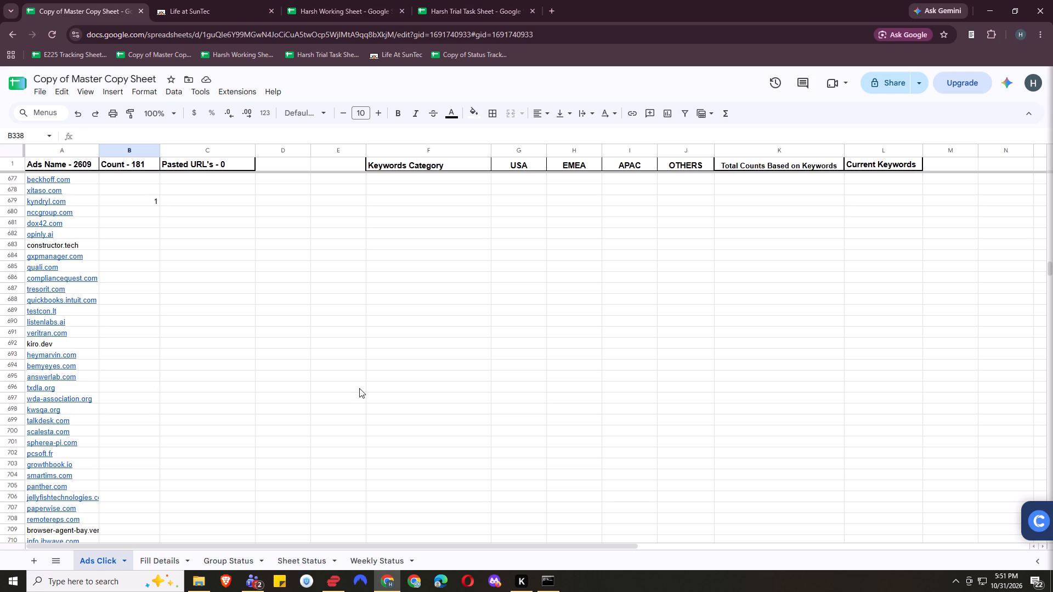
pyautogui.click(131, 309)
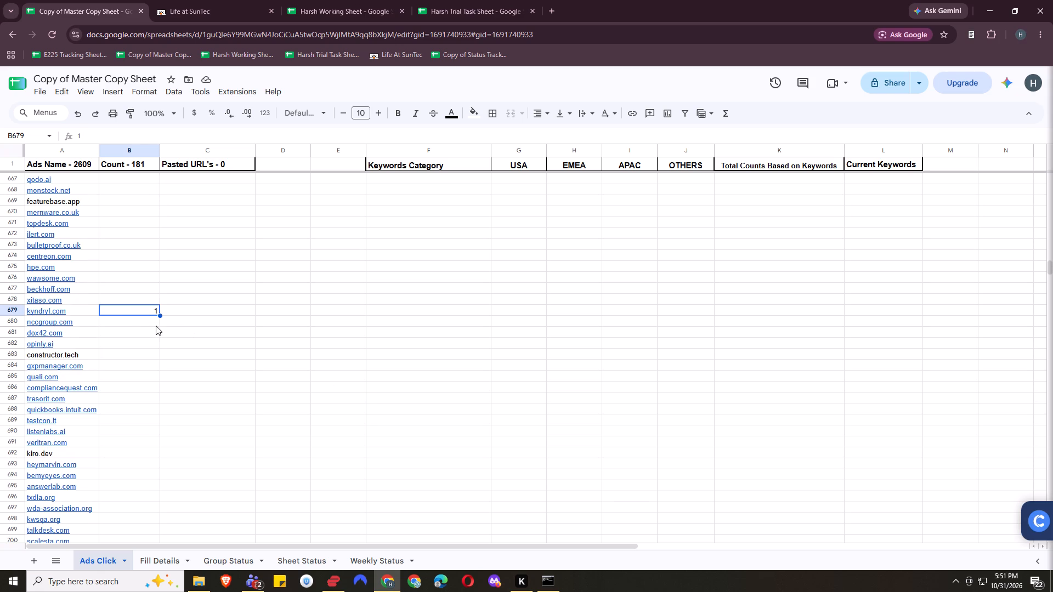
pyautogui.press('6')
pyautogui.click(298, 357)
# Change the retool.com count in cell B922 to 2.
pyautogui.scroll(-5, 298, 357)
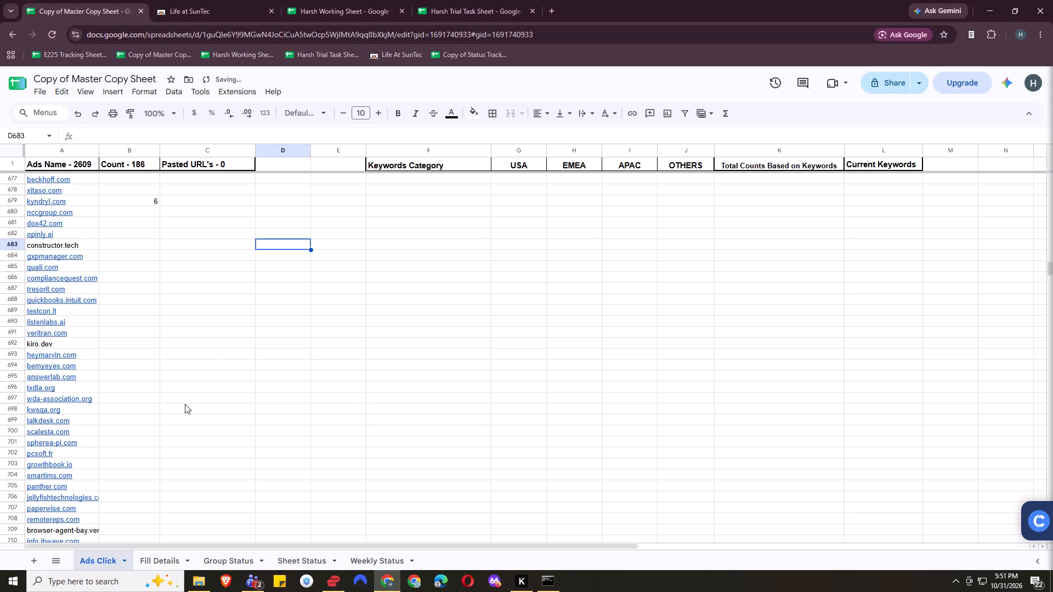
pyautogui.click(154, 388)
pyautogui.scroll(-6, 290, 420)
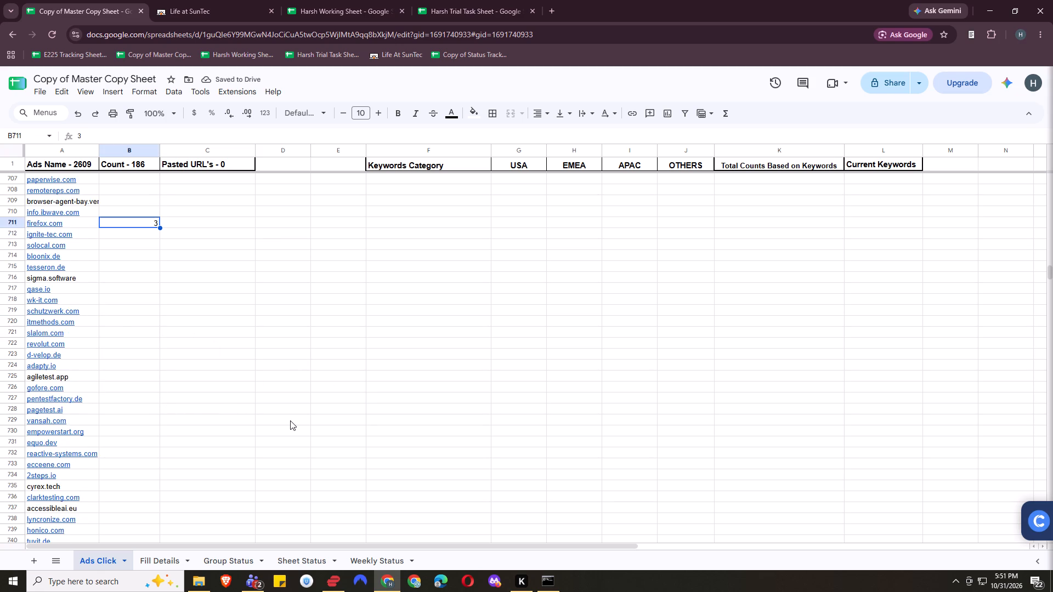
pyautogui.scroll(1, 290, 420)
pyautogui.scroll(-2, 290, 420)
pyautogui.scroll(1, 291, 420)
pyautogui.scroll(-4, 291, 420)
pyautogui.scroll(1, 291, 420)
pyautogui.scroll(-5, 291, 420)
pyautogui.scroll(1, 291, 420)
pyautogui.scroll(-5, 291, 420)
pyautogui.scroll(1, 292, 420)
pyautogui.scroll(-5, 292, 420)
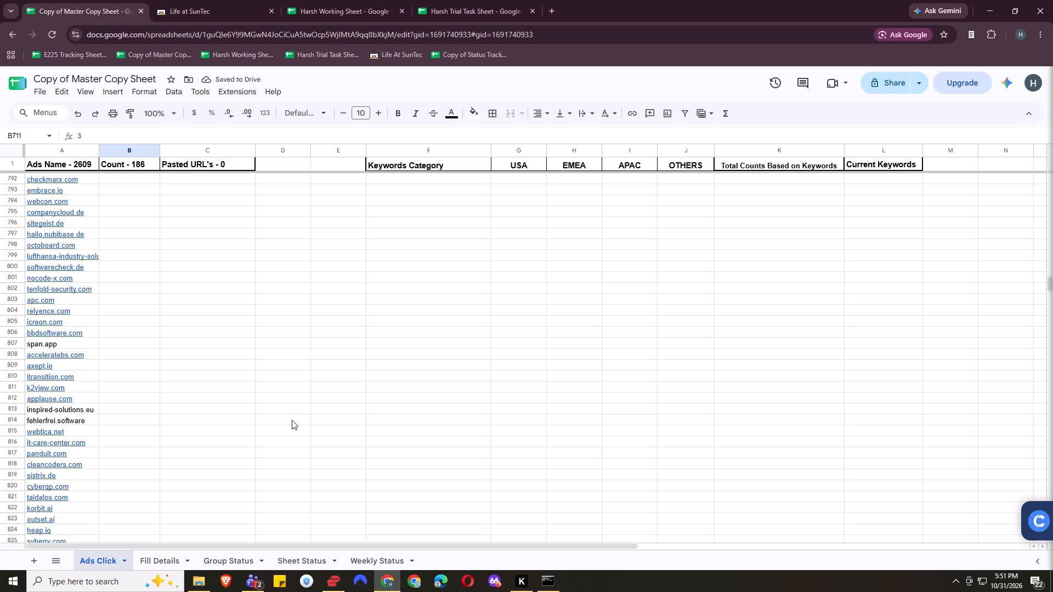
pyautogui.scroll(1, 292, 420)
pyautogui.scroll(-6, 292, 420)
pyautogui.scroll(1, 288, 419)
pyautogui.scroll(-16, 288, 419)
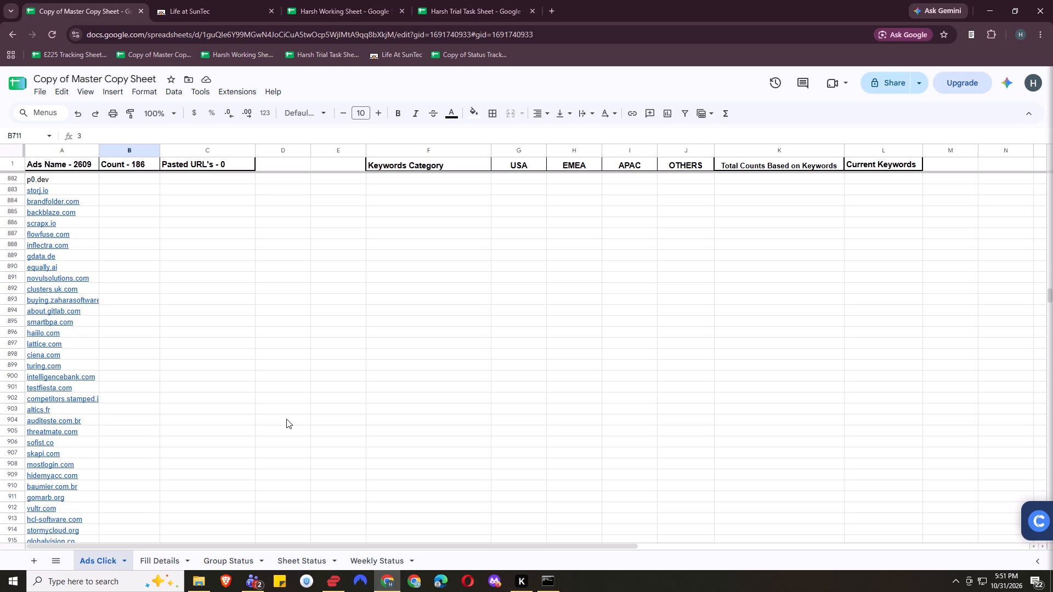
pyautogui.click(154, 394)
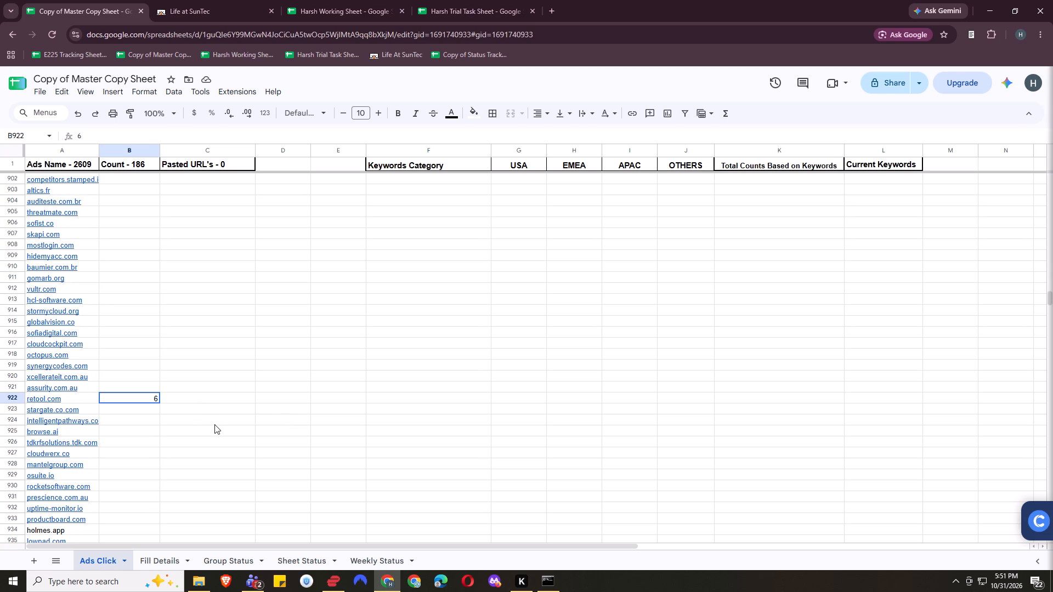
pyautogui.press('2')
pyautogui.click(299, 383)
# Delete the count for hisolutions.com in cell B974.
pyautogui.scroll(-6, 292, 388)
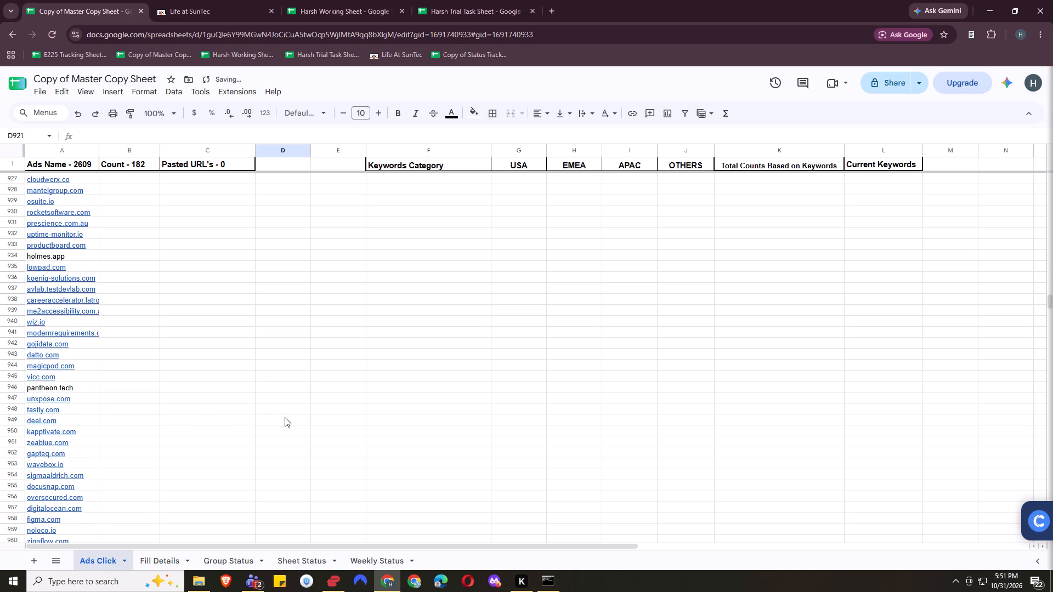
pyautogui.scroll(-6, 285, 417)
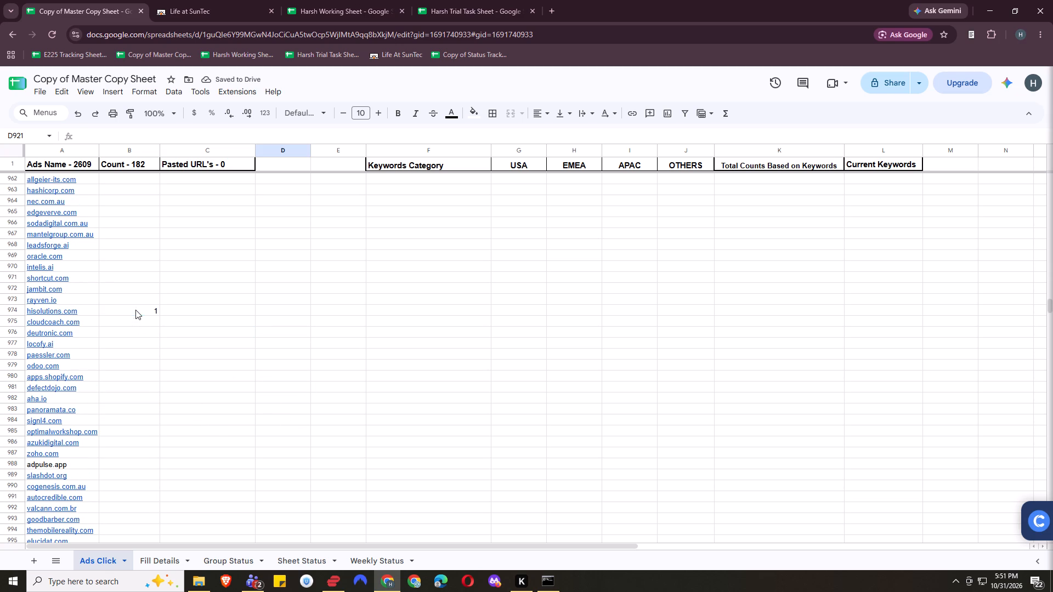
pyautogui.click(135, 310)
pyautogui.press('BackSpace')
# Clear the appdome.com count in cell B1065.
pyautogui.scroll(-6, 234, 331)
pyautogui.scroll(1, 238, 353)
pyautogui.scroll(-6, 238, 353)
pyautogui.scroll(1, 239, 354)
pyautogui.scroll(-5, 239, 354)
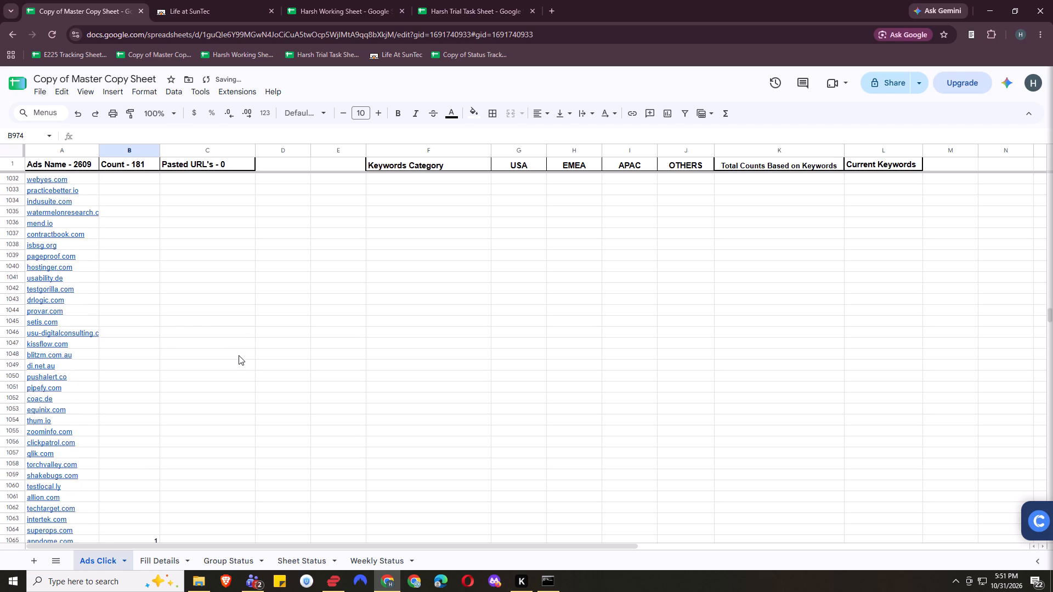
pyautogui.scroll(1, 239, 355)
pyautogui.scroll(-4, 239, 355)
pyautogui.click(139, 317)
pyautogui.press('BackSpace')
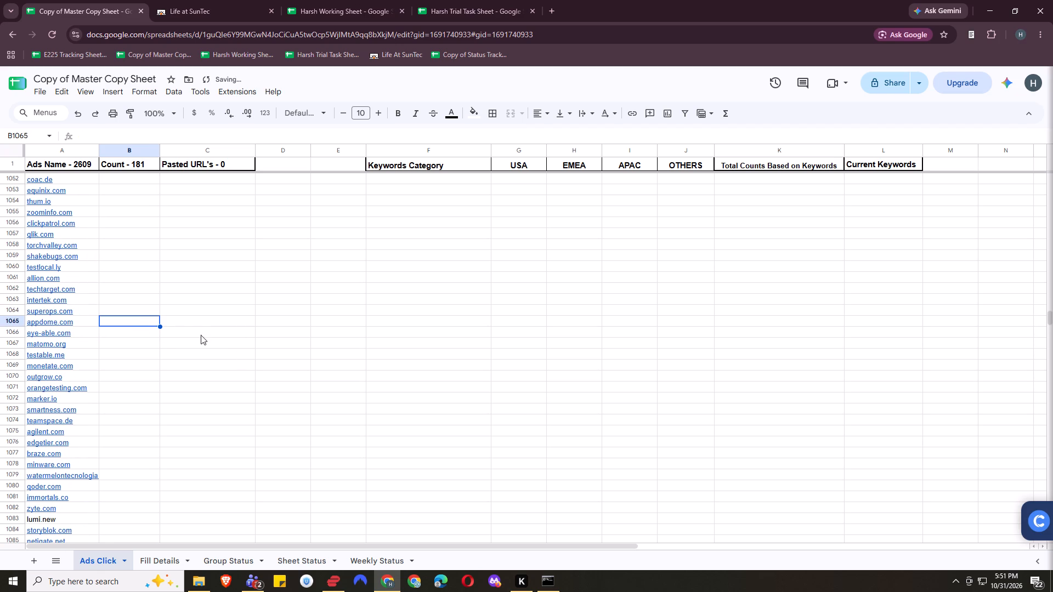
pyautogui.click(225, 334)
# Remove the freshegg.co.uk count from cell B1086.
pyautogui.scroll(-6, 226, 334)
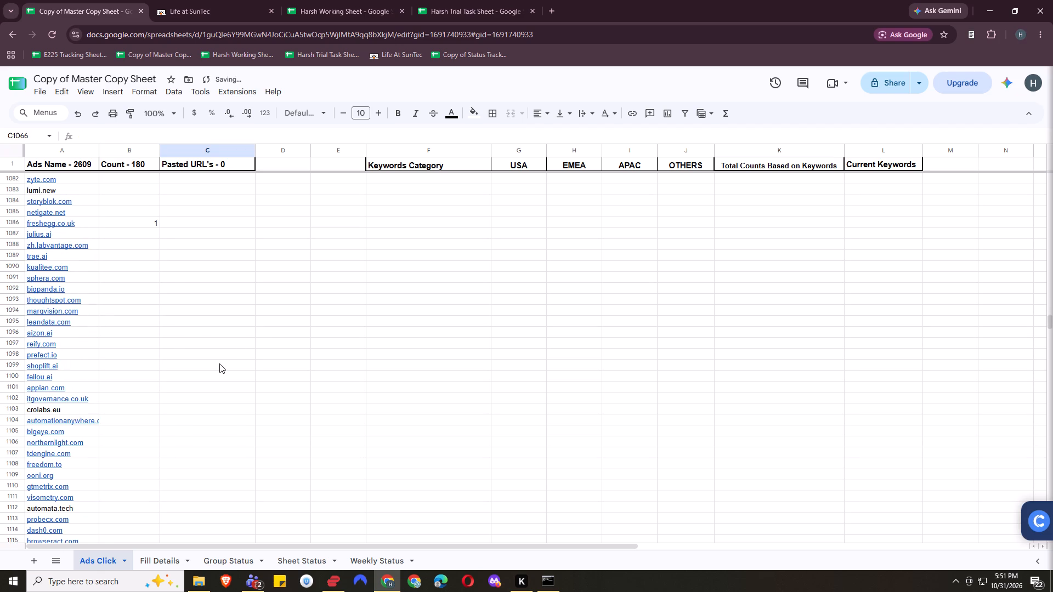
pyautogui.click(158, 217)
pyautogui.click(149, 221)
pyautogui.press('BackSpace')
# Update the testbirds.com count in cell B1227 to 3.
pyautogui.scroll(-6, 224, 298)
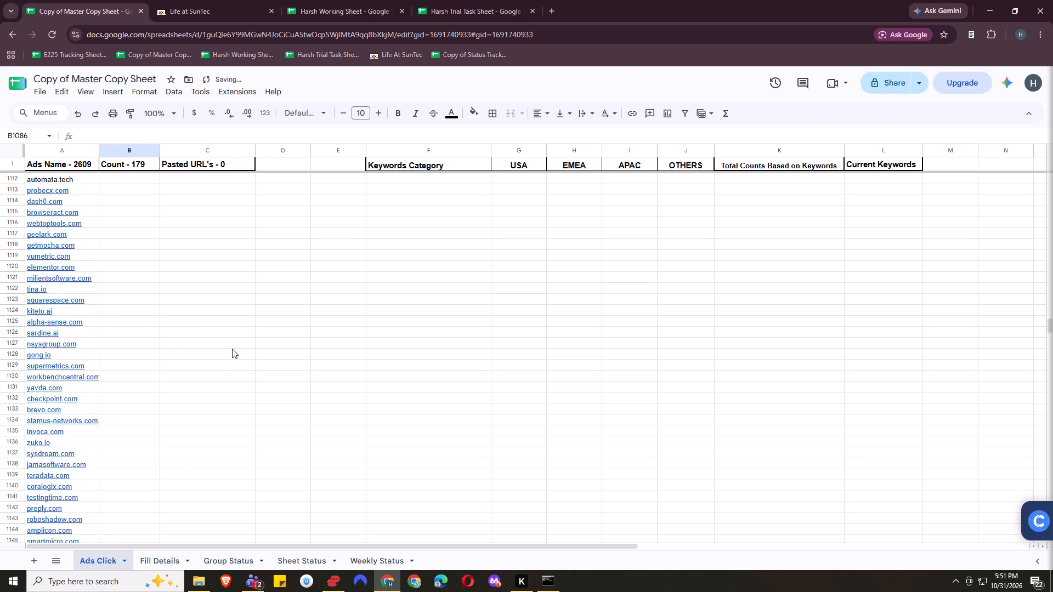
pyautogui.scroll(-6, 232, 349)
pyautogui.scroll(1, 232, 349)
pyautogui.scroll(-17, 232, 349)
pyautogui.scroll(-6, 232, 352)
pyautogui.scroll(7, 232, 358)
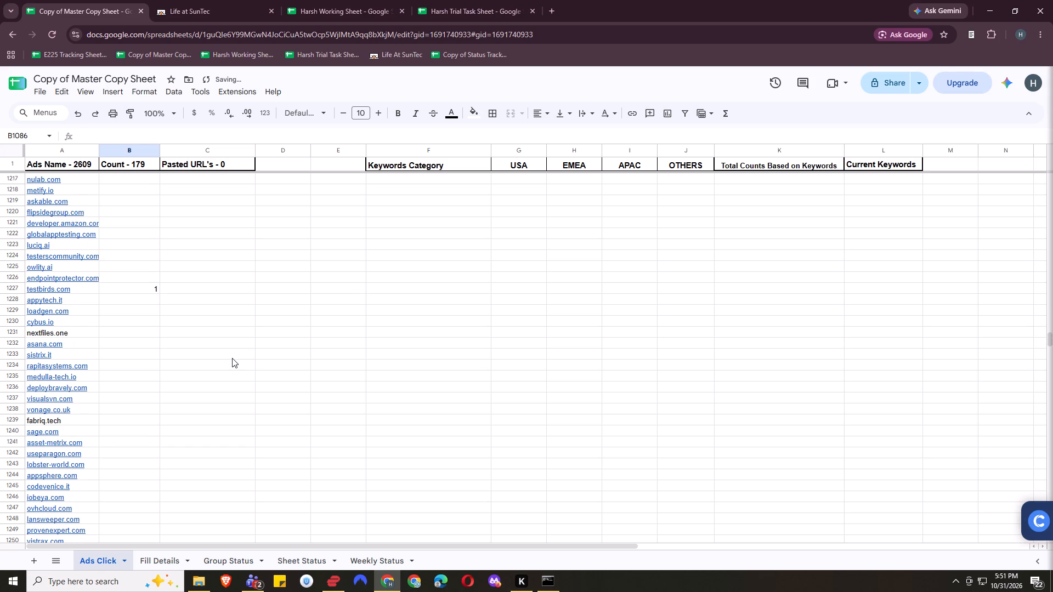
pyautogui.scroll(-15, 232, 358)
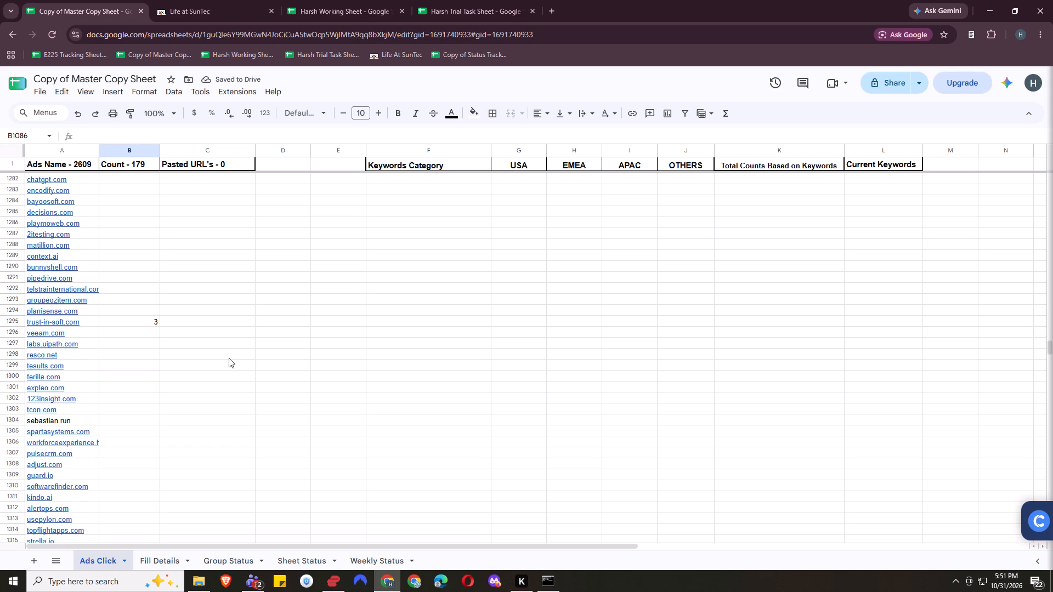
pyautogui.scroll(7, 184, 315)
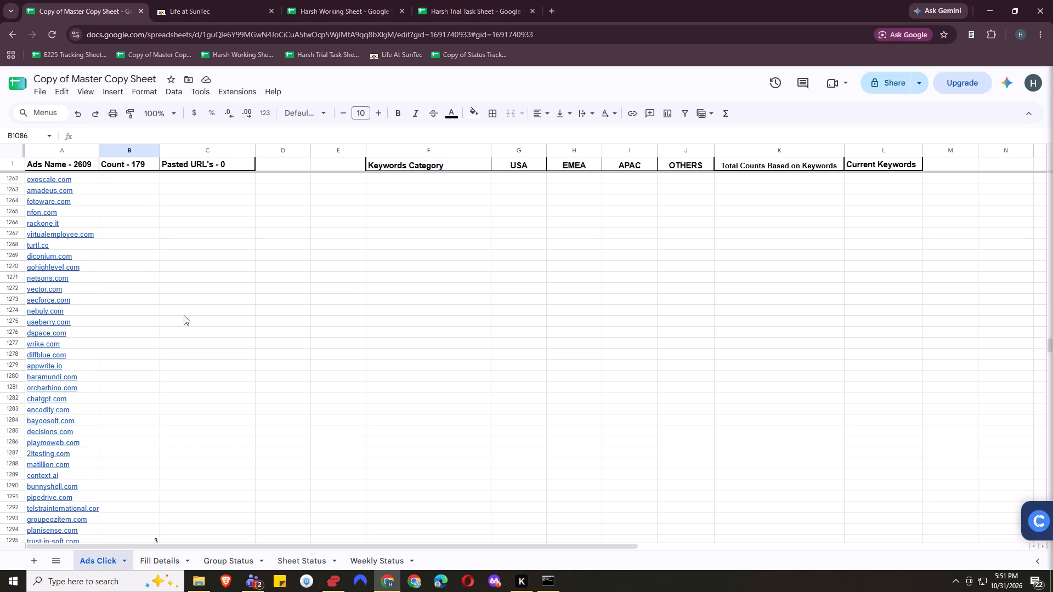
pyautogui.scroll(9, 184, 315)
pyautogui.click(141, 343)
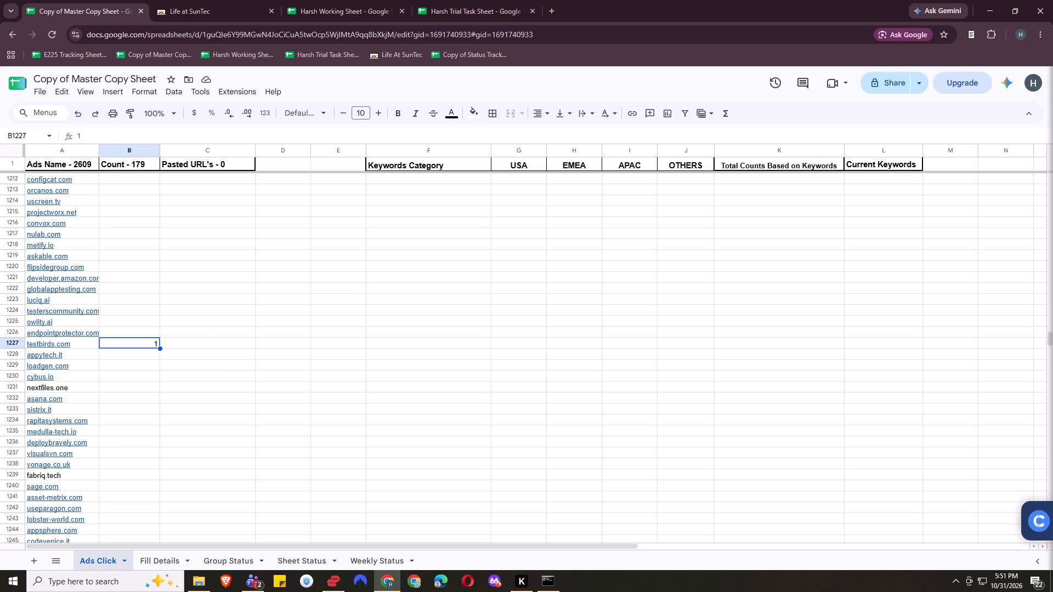
pyautogui.press('3')
pyautogui.click(264, 369)
# Delete the trust-in-soft.com count in cell B1295.
pyautogui.scroll(-6, 263, 371)
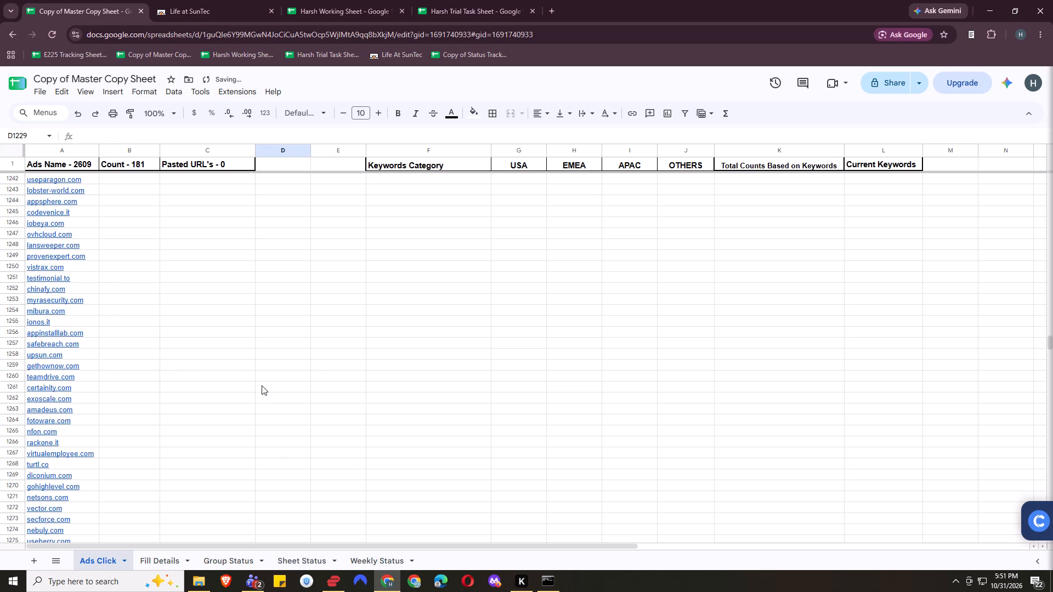
pyautogui.scroll(1, 262, 385)
pyautogui.scroll(-10, 259, 385)
pyautogui.click(151, 267)
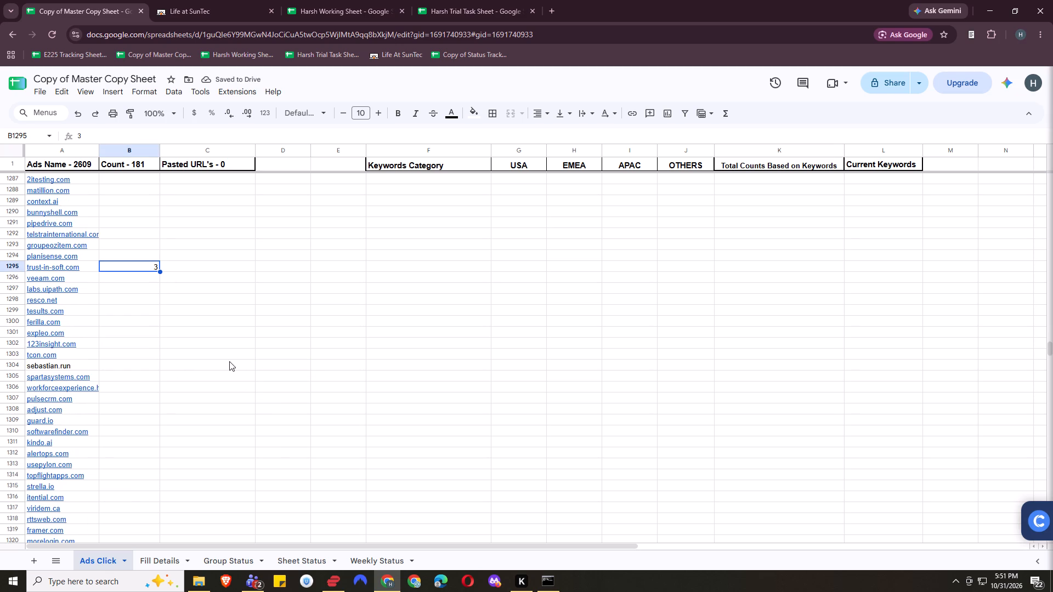
pyautogui.press('BackSpace')
pyautogui.click(304, 359)
# Clear the count for mendix.com in cell B1835.
pyautogui.scroll(-18, 302, 360)
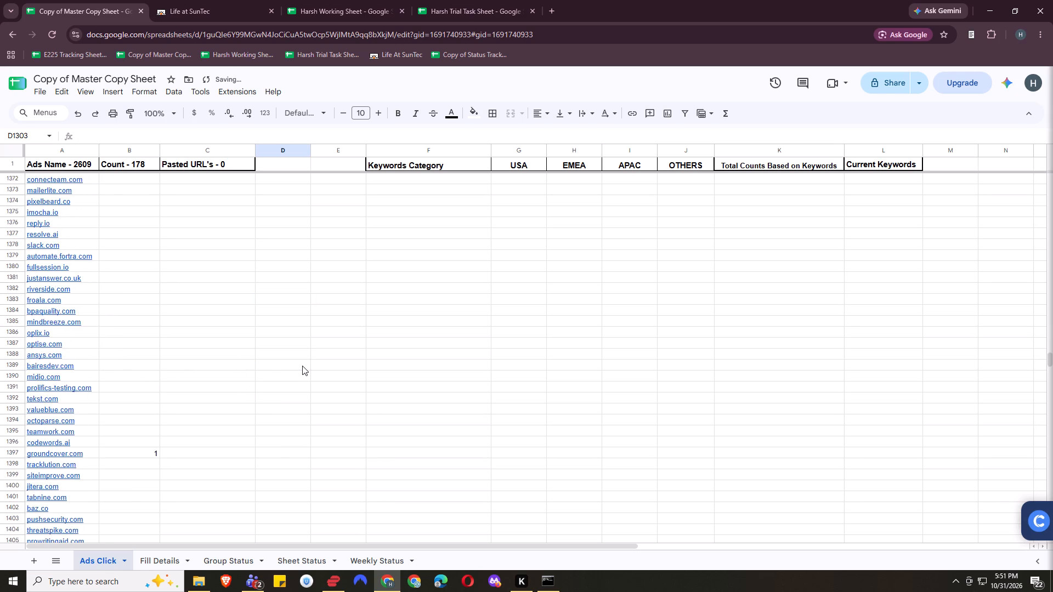
pyautogui.scroll(-5, 302, 363)
pyautogui.scroll(4, 302, 363)
pyautogui.scroll(-14, 302, 363)
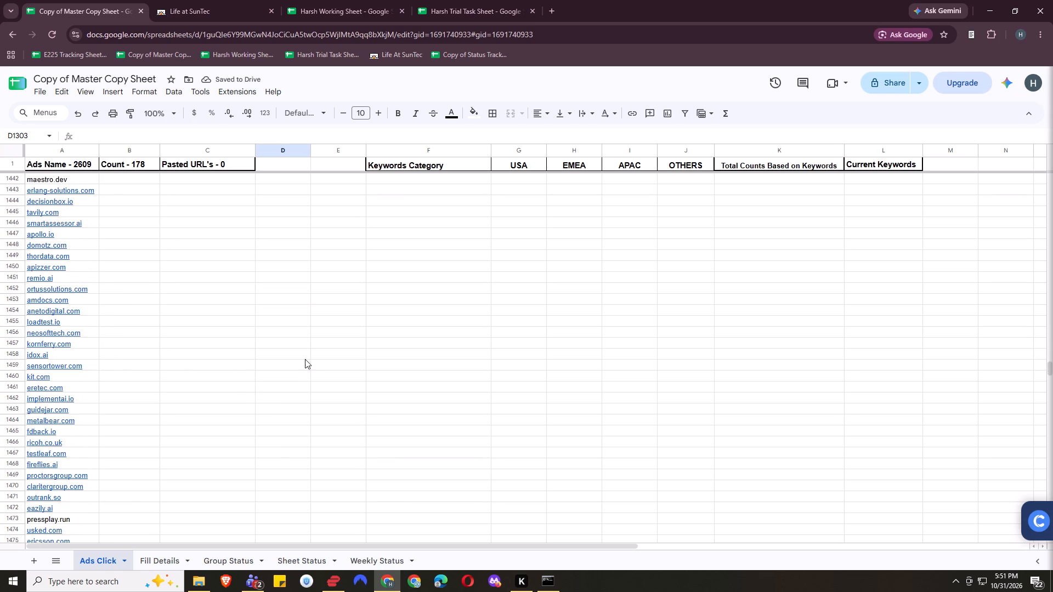
pyautogui.scroll(-7, 306, 357)
pyautogui.moveTo(1050, 378); pyautogui.dragTo(1052, 407)
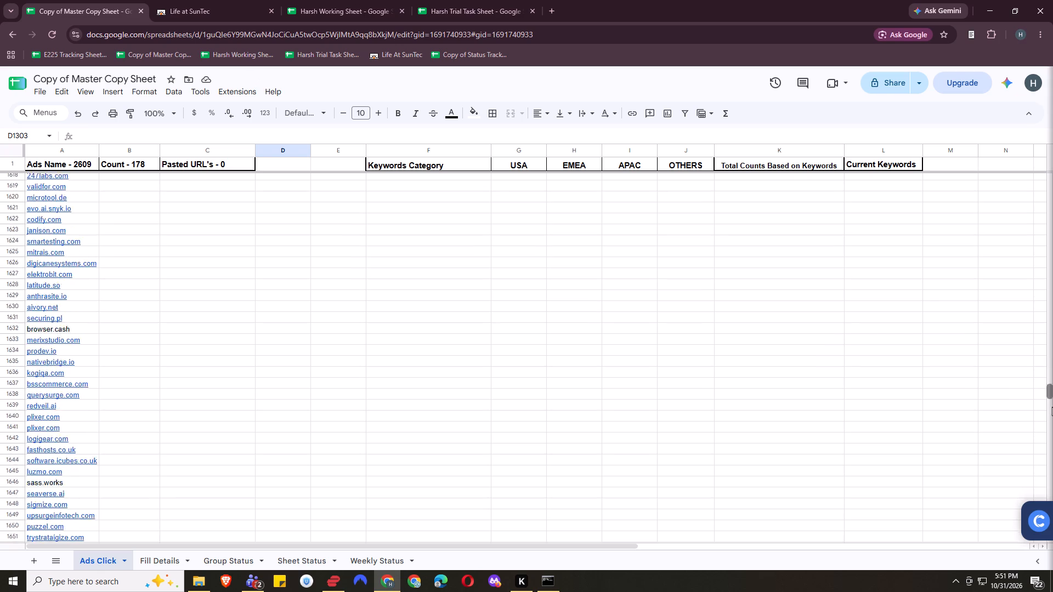
pyautogui.moveTo(1052, 407); pyautogui.dragTo(1052, 413)
pyautogui.scroll(-12, 638, 412)
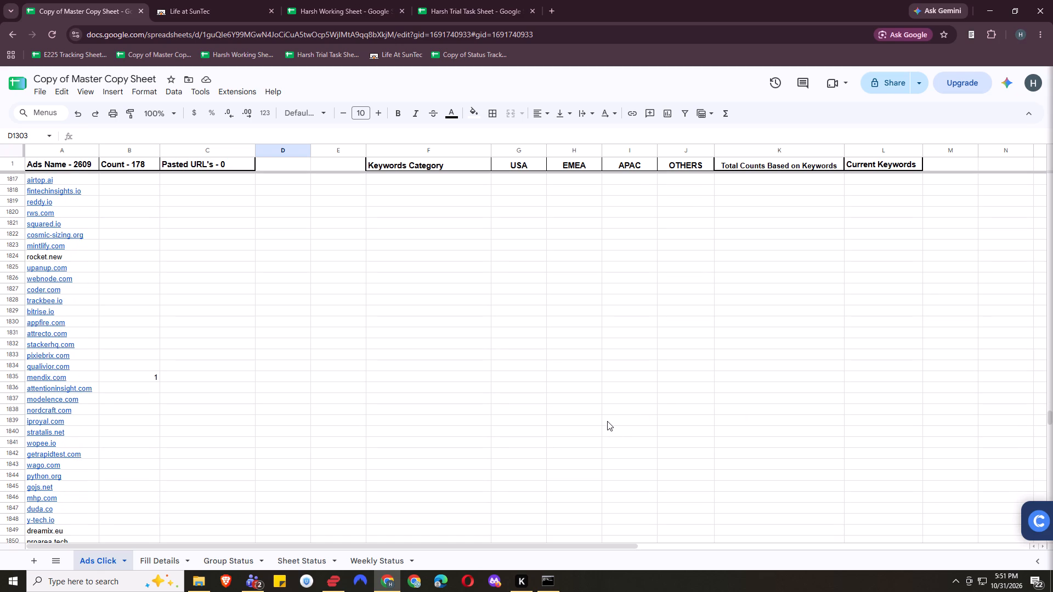
pyautogui.scroll(-7, 607, 421)
pyautogui.scroll(4, 605, 426)
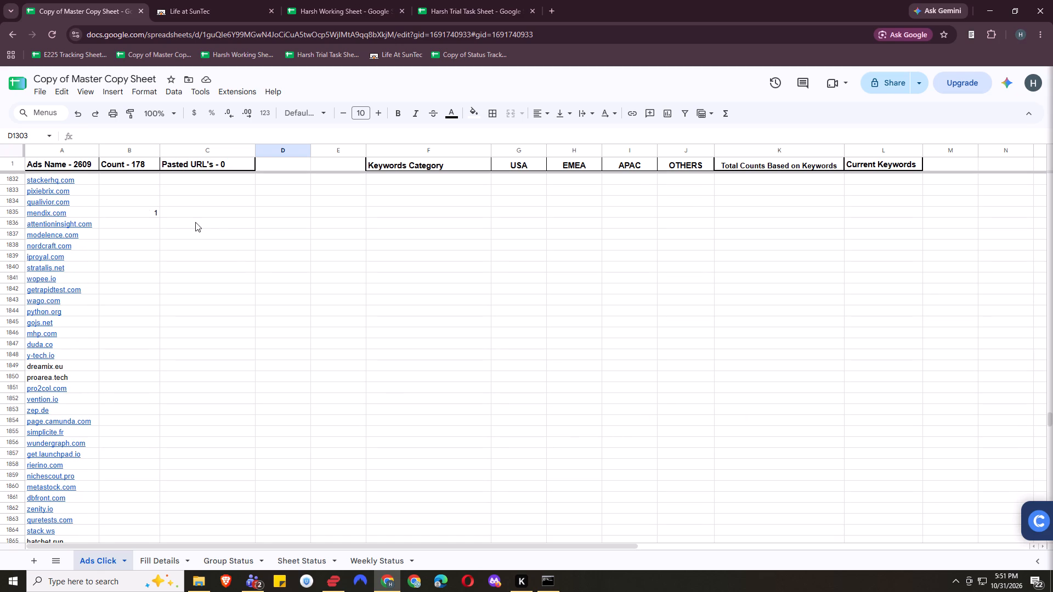
pyautogui.click(144, 214)
pyautogui.press('BackSpace')
pyautogui.click(399, 384)
# Remove the ionos.de count from cell B1791.
pyautogui.scroll(12, 399, 384)
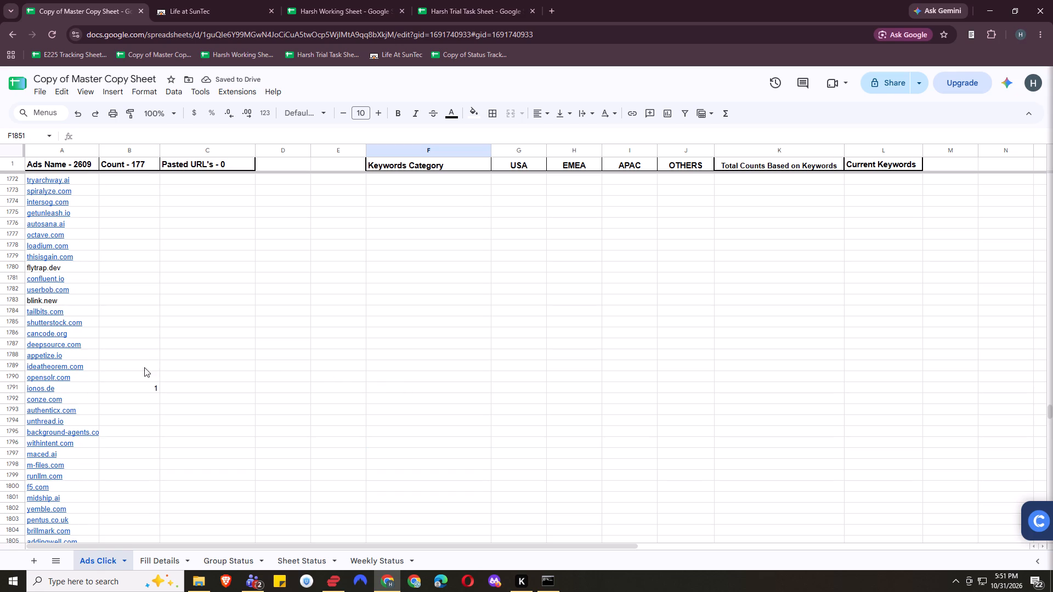
pyautogui.click(135, 389)
pyautogui.press('BackSpace')
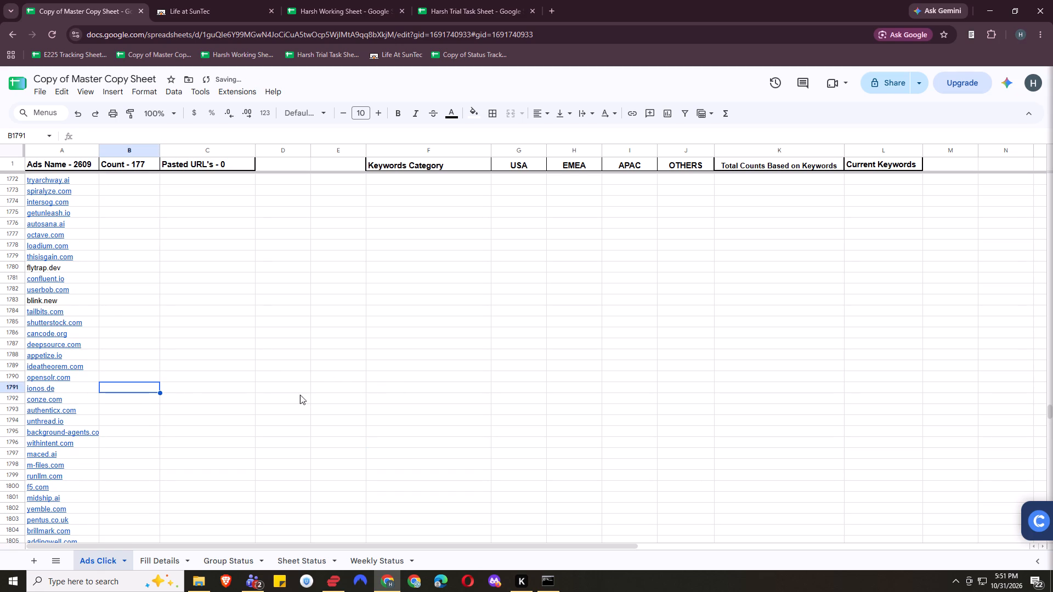
pyautogui.click(303, 394)
# Review the counts in the lower part of the ads list, including its last rows, and return to the keyword summary in the first rows.
pyautogui.scroll(-20, 303, 394)
pyautogui.scroll(-7, 338, 369)
pyautogui.scroll(-4, 629, 320)
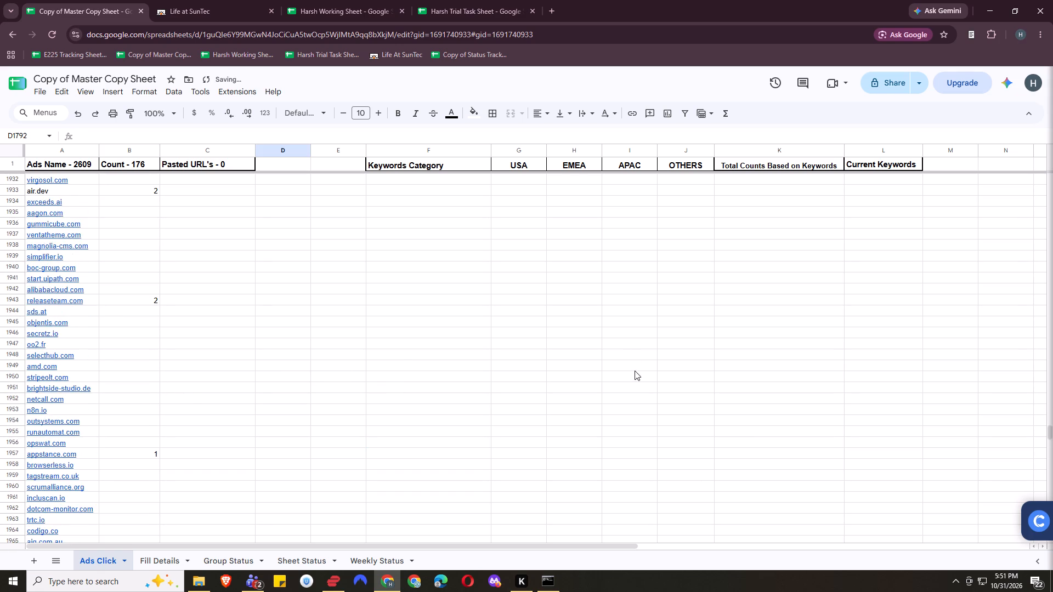
pyautogui.scroll(-7, 635, 371)
pyautogui.scroll(-8, 1031, 306)
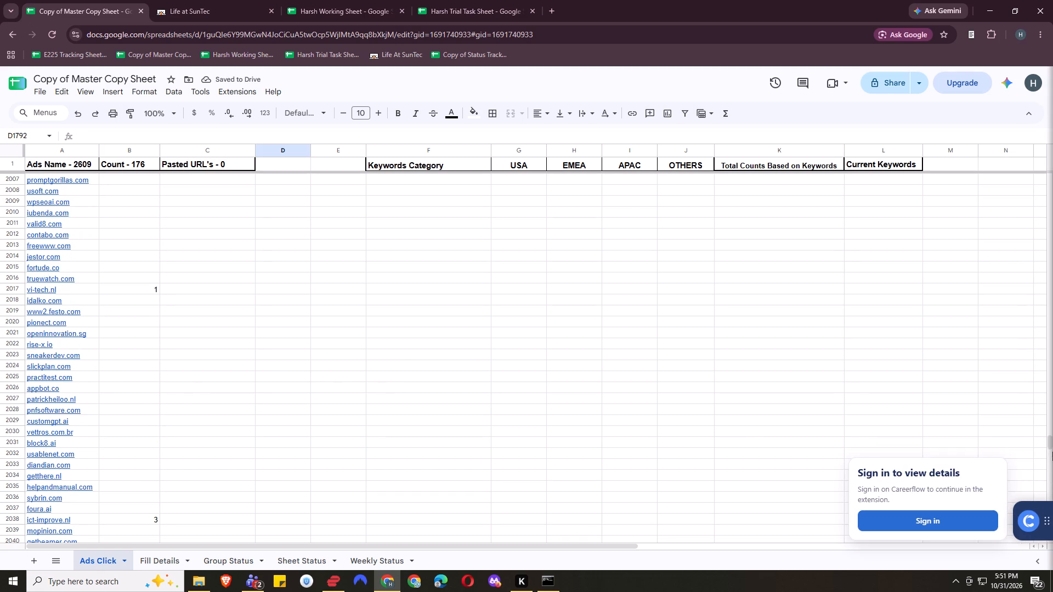
pyautogui.moveTo(1052, 442); pyautogui.dragTo(1052, 591)
pyautogui.scroll(4, 578, 415)
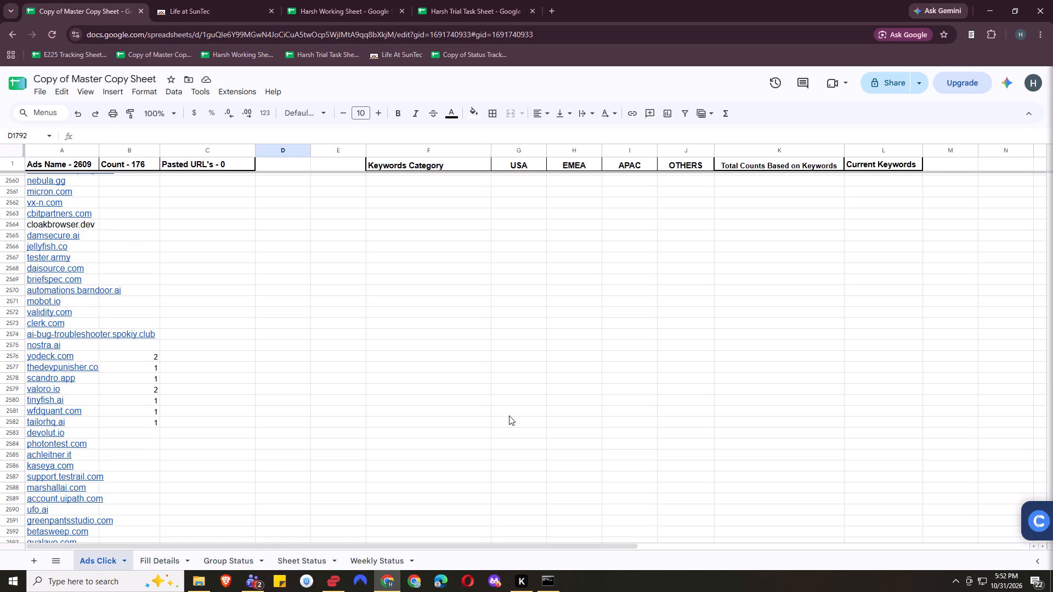
pyautogui.scroll(6, 508, 416)
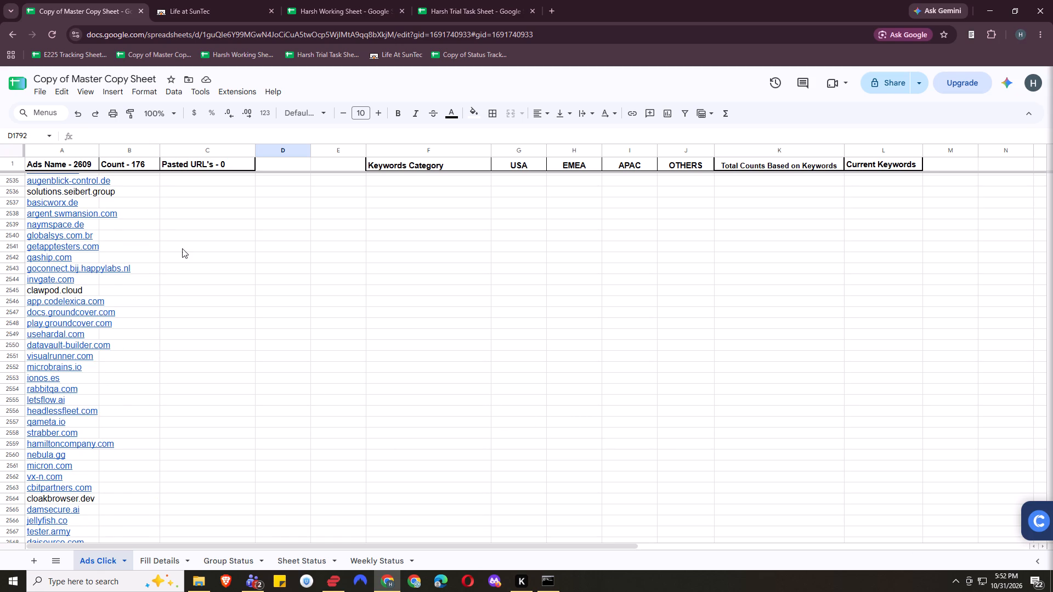
pyautogui.scroll(8, 1024, 380)
pyautogui.scroll(12, 1012, 439)
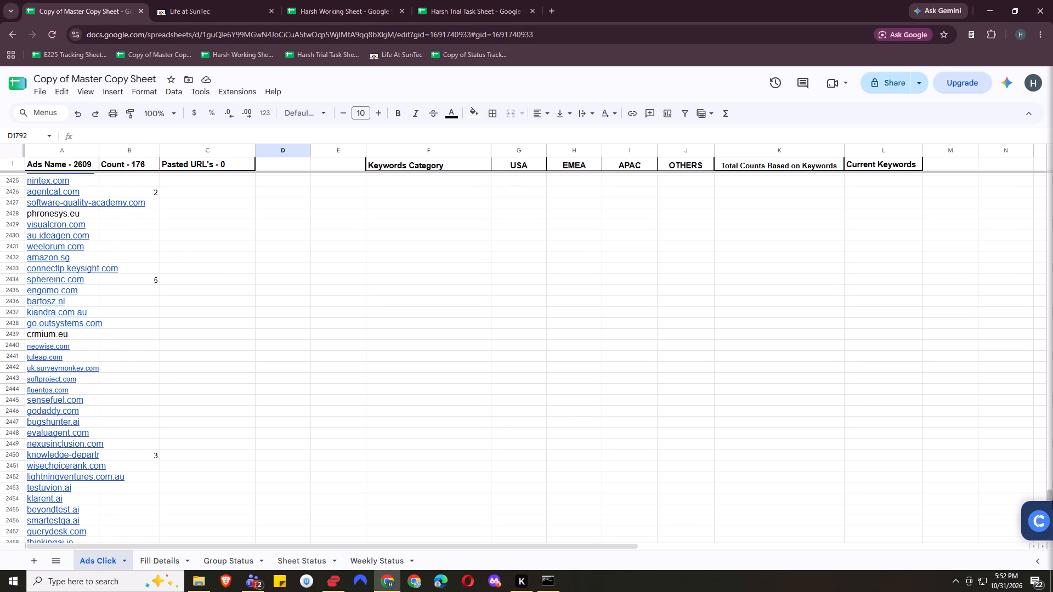
pyautogui.moveTo(1052, 489); pyautogui.dragTo(1052, 152)
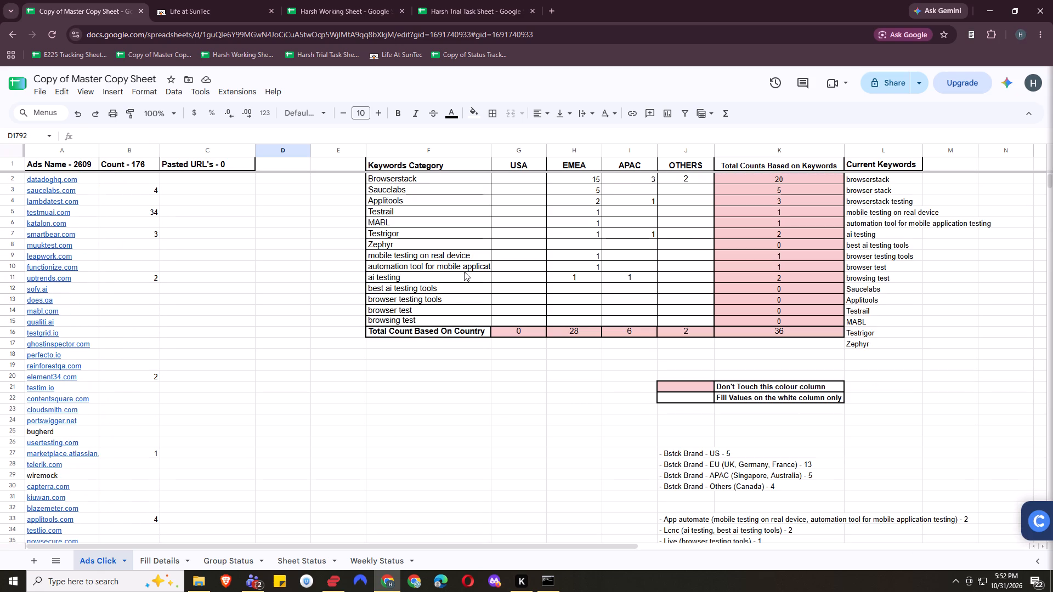
# Set the testmuai.com count in cell B5 to 36.
pyautogui.scroll(5, 301, 316)
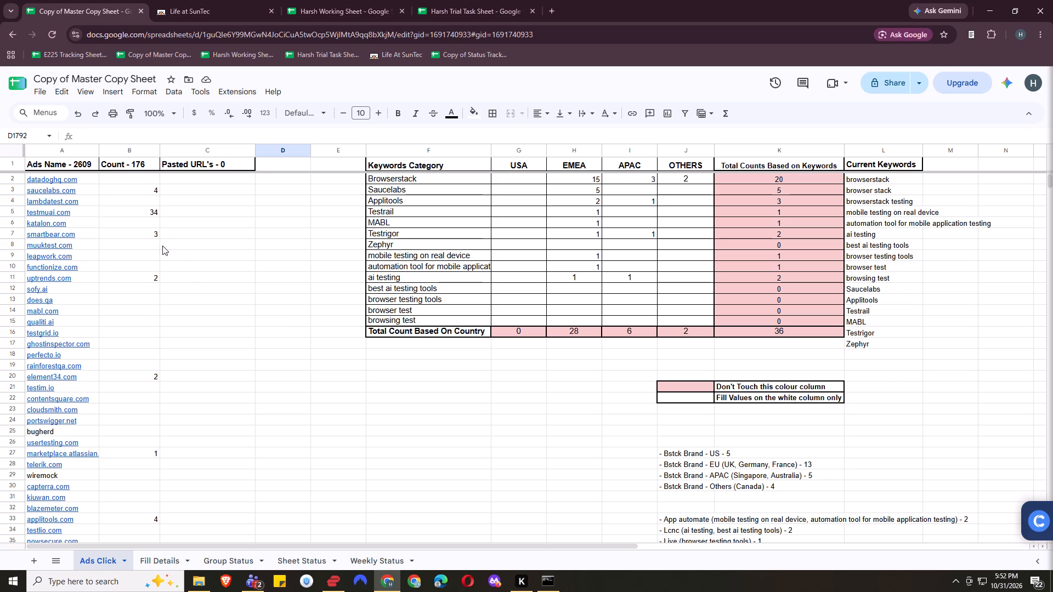
pyautogui.click(130, 212)
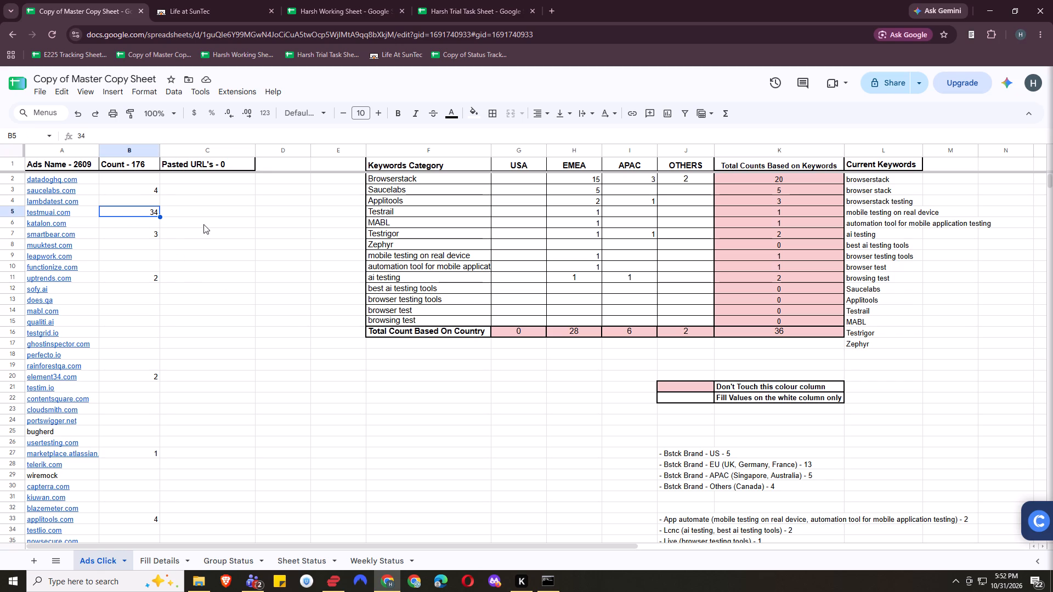
pyautogui.write('36')
pyautogui.click(207, 264)
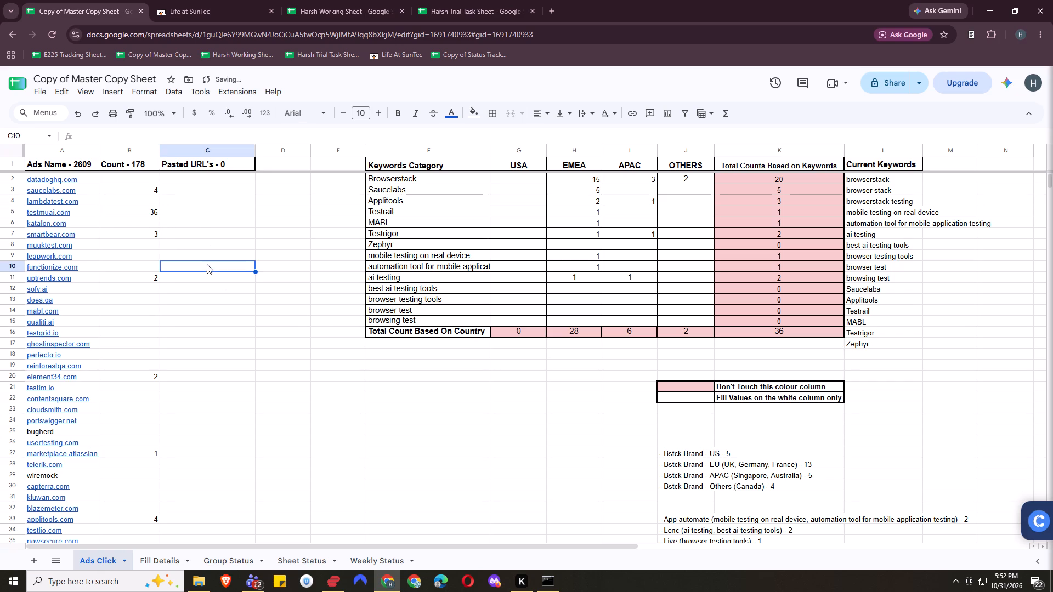
# Clear the count for yodeck.com in cell B2576, near the end of the ads list.
pyautogui.moveTo(1050, 180); pyautogui.dragTo(1051, 209)
pyautogui.moveTo(1051, 209); pyautogui.dragTo(1050, 591)
pyautogui.scroll(-5, 525, 453)
pyautogui.scroll(-10, 491, 421)
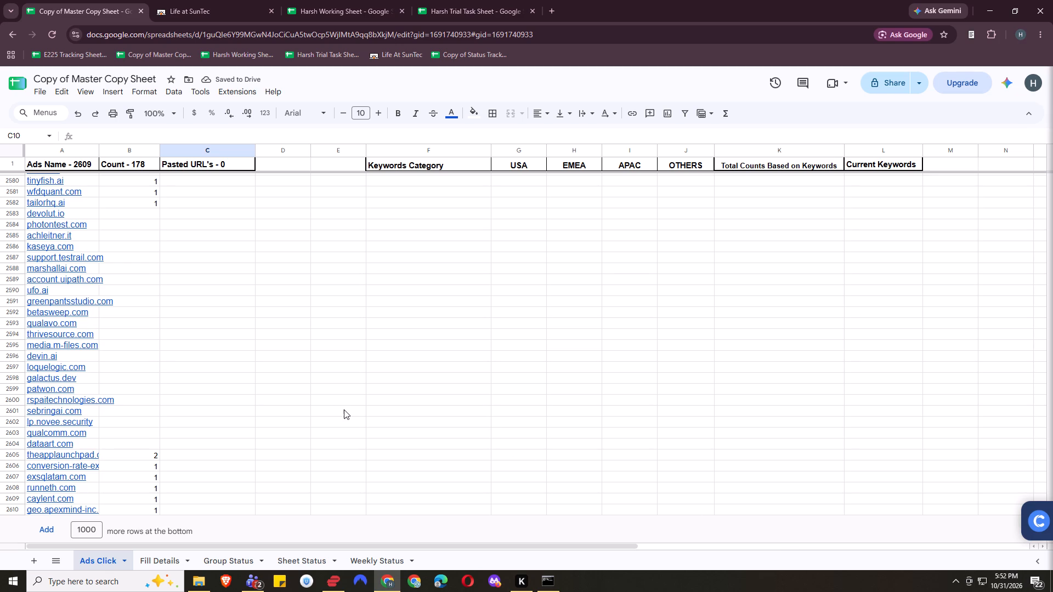
pyautogui.scroll(3, 344, 410)
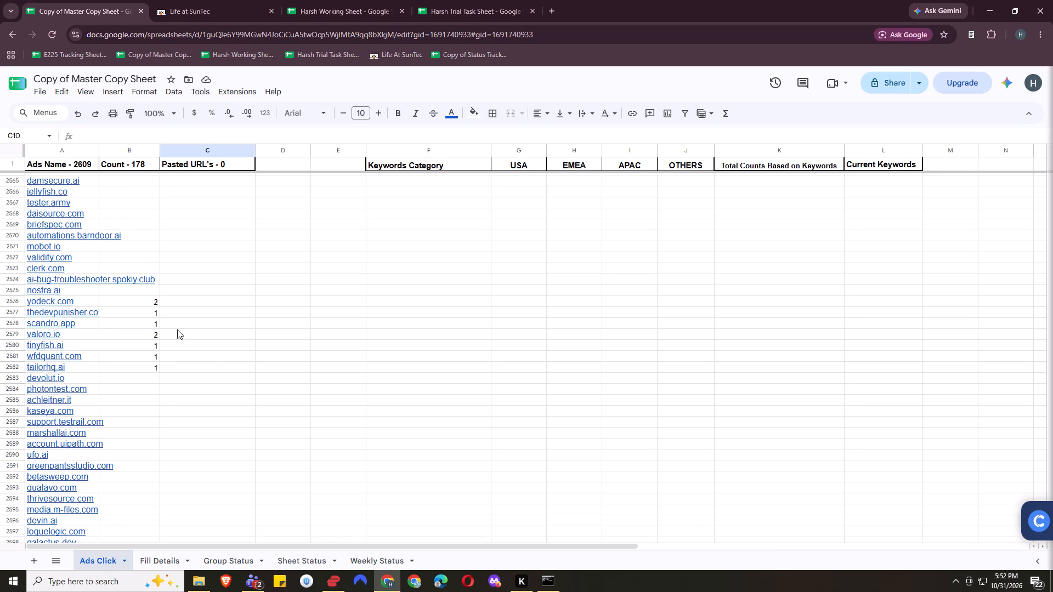
pyautogui.scroll(-6, 213, 412)
pyautogui.scroll(3, 221, 449)
pyautogui.click(150, 298)
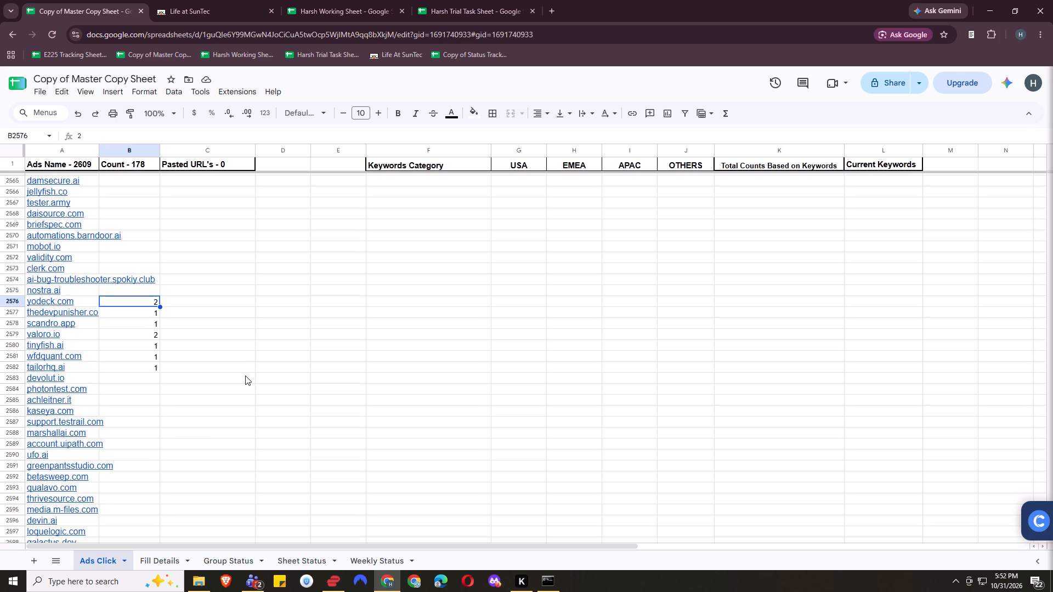
pyautogui.press('BackSpace')
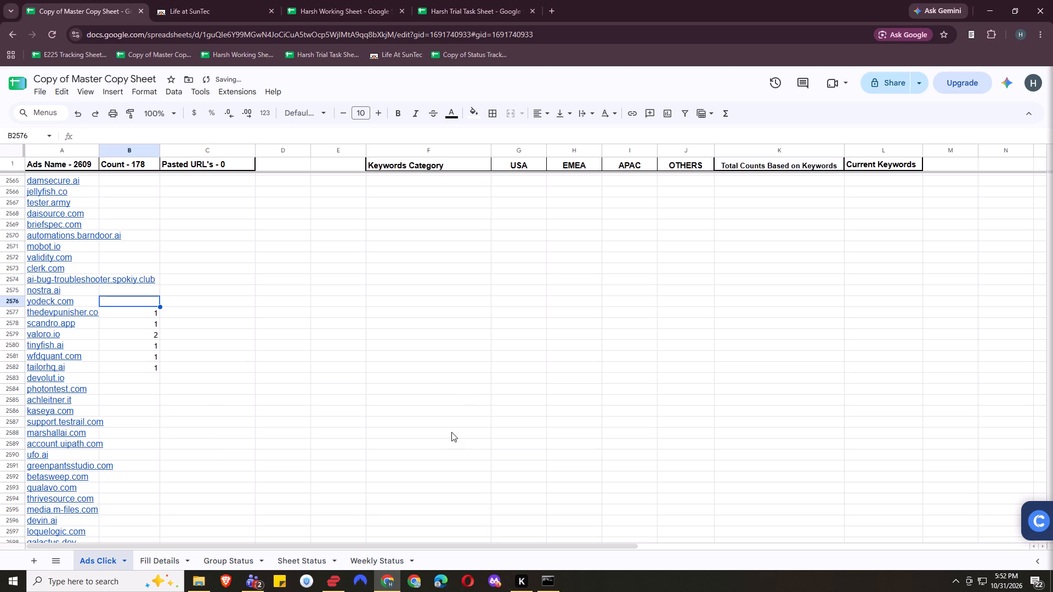
pyautogui.click(446, 430)
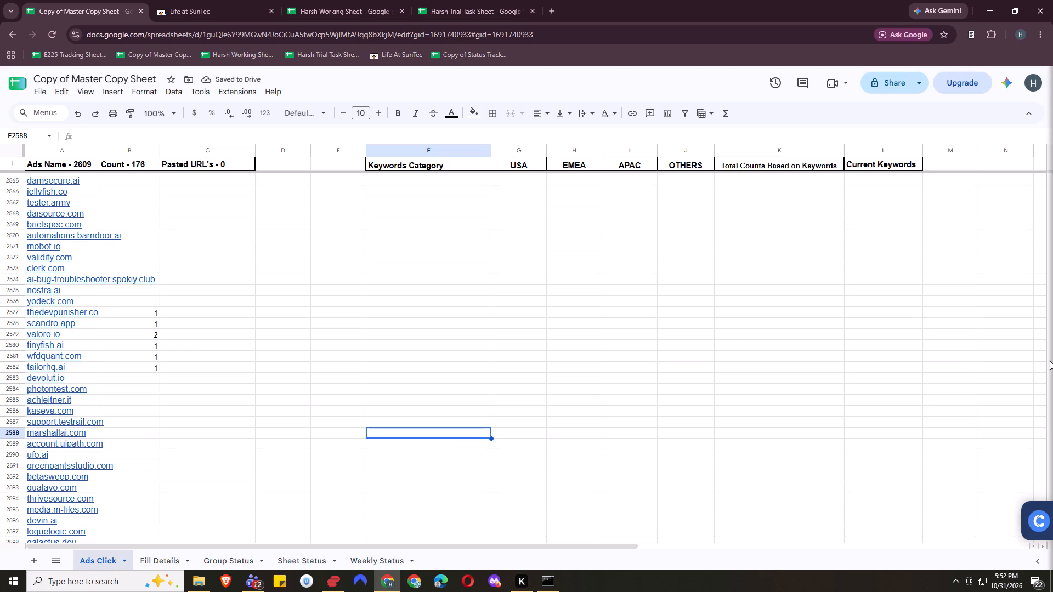
# Review the filled counts in column B from the bottom of the ads list up to the first rows.
pyautogui.scroll(-4, 1052, 465)
pyautogui.scroll(11, 1046, 448)
pyautogui.scroll(13, 1044, 441)
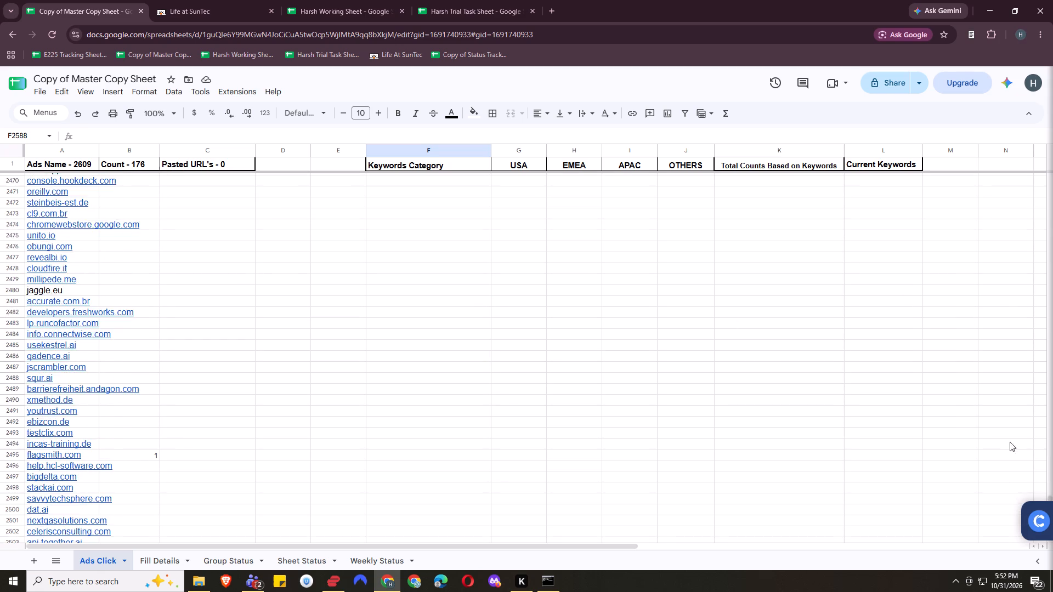
pyautogui.scroll(15, 1010, 442)
pyautogui.click(122, 261)
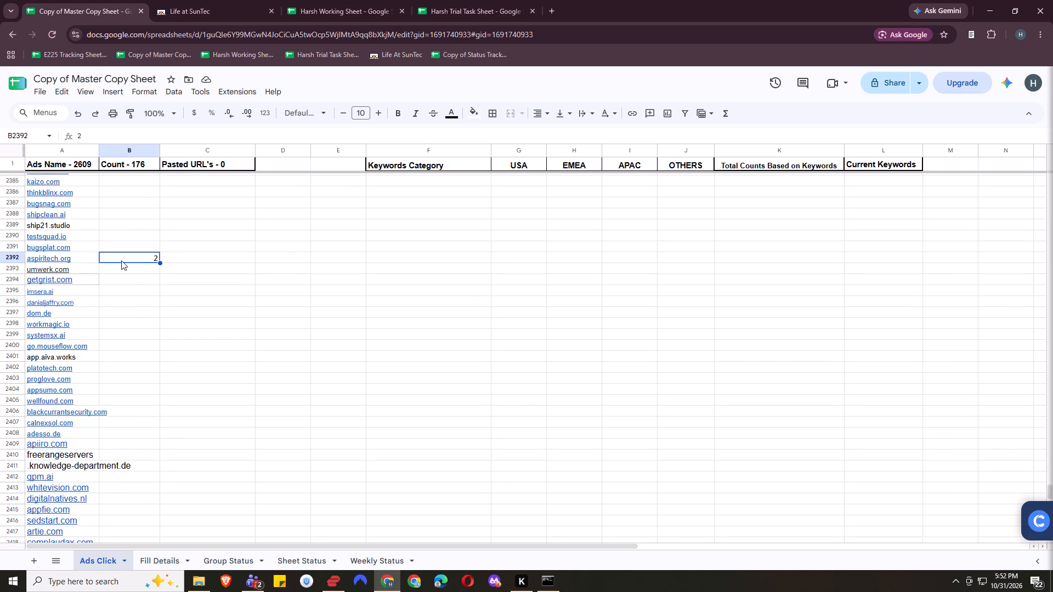
pyautogui.hotkey('ctrl', 'Up')
pyautogui.hotkey('ctrl', 'Up')
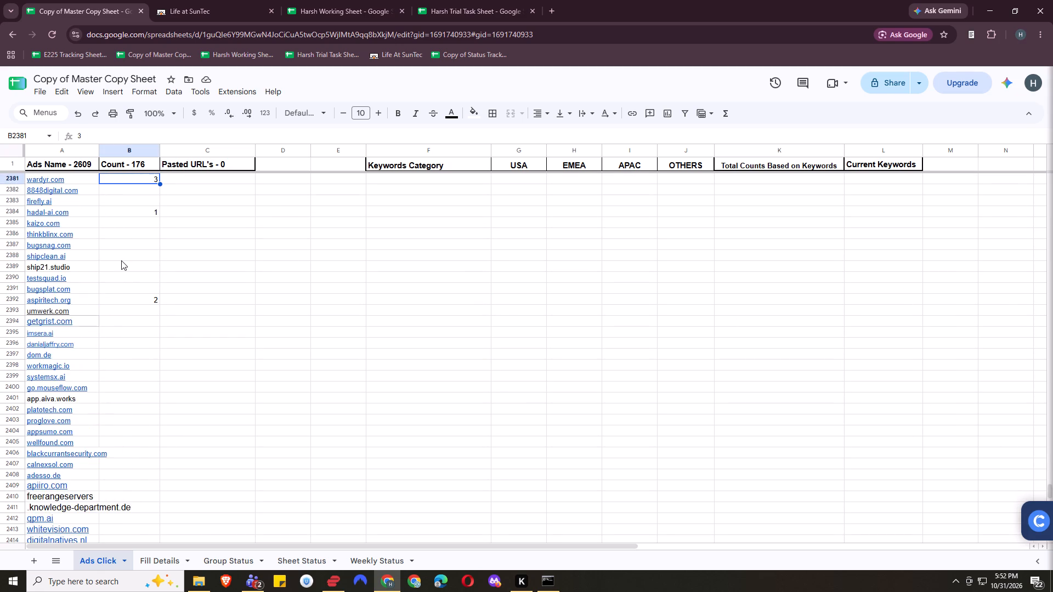
pyautogui.hotkey('ctrl', 'Up')
pyautogui.hotkey('ctrl', 'Up')
pyautogui.hotkey('ctrl', 'Up')
pyautogui.hotkey('ctrl', 'Up')
pyautogui.hotkey('ctrl', 'Up')
pyautogui.hotkey('ctrl', 'Up')
pyautogui.hotkey('ctrl', 'Up')
pyautogui.hotkey('ctrl', 'Up')
pyautogui.hotkey('ctrl', 'Up')
pyautogui.hotkey('ctrl', 'Up')
pyautogui.hotkey('ctrl', 'Up')
pyautogui.hotkey('ctrl', 'Up')
pyautogui.hotkey('ctrl', 'Up')
pyautogui.hotkey('ctrl', 'Up')
pyautogui.hotkey('ctrl', 'Up')
pyautogui.hotkey('ctrl', 'Up')
pyautogui.hotkey('ctrl', 'Up')
pyautogui.hotkey('ctrl', 'Up')
pyautogui.hotkey('ctrl', 'Up')
pyautogui.hotkey('ctrl', 'Up')
pyautogui.hotkey('ctrl', 'Up')
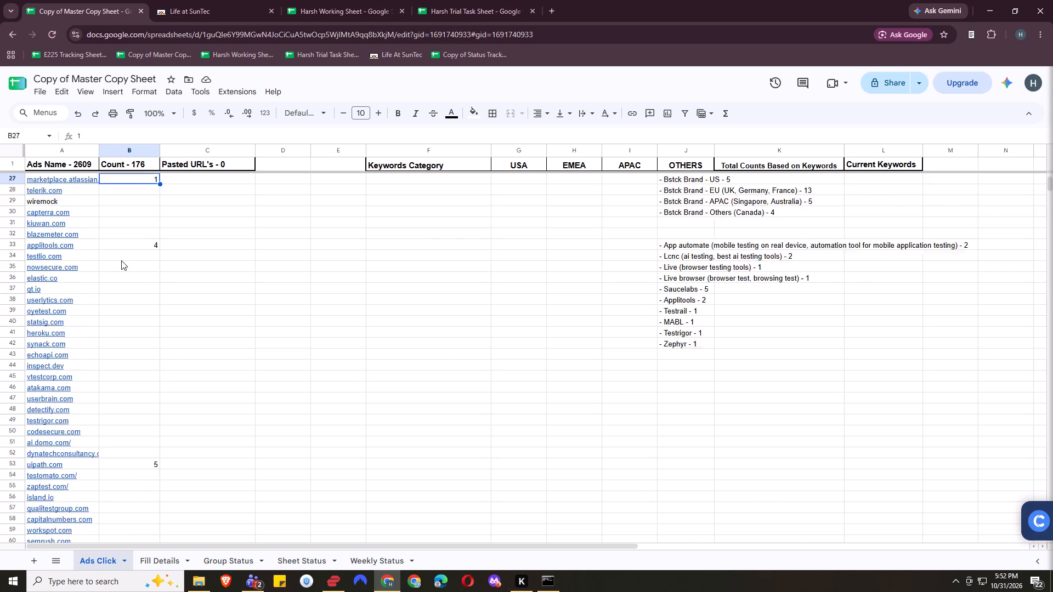
pyautogui.scroll(9, 179, 329)
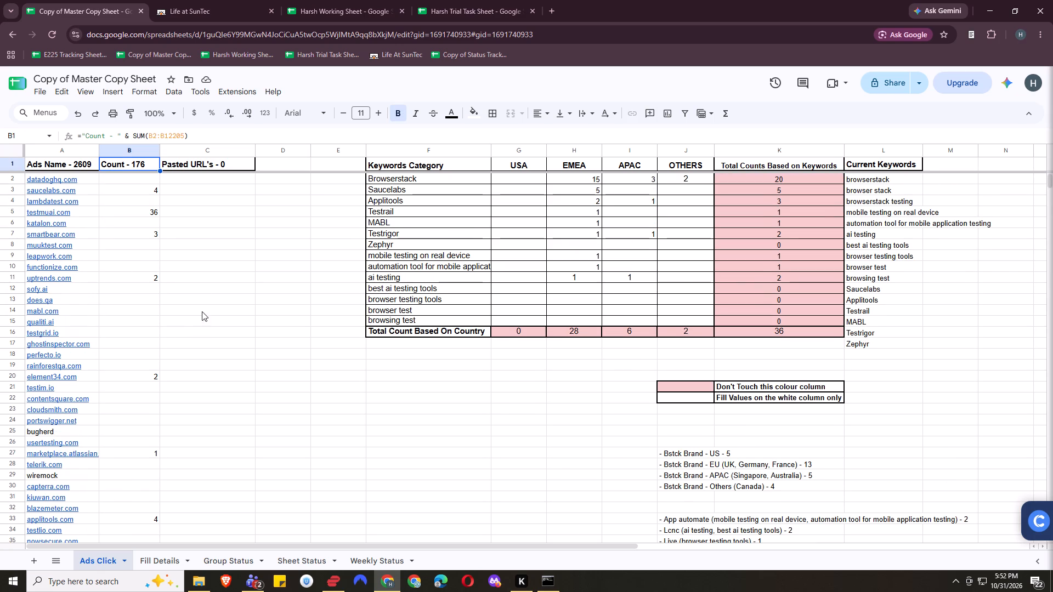
# Copy the whole count column of the Ads Click sheet, cells B2 to B2610.
pyautogui.click(152, 181)
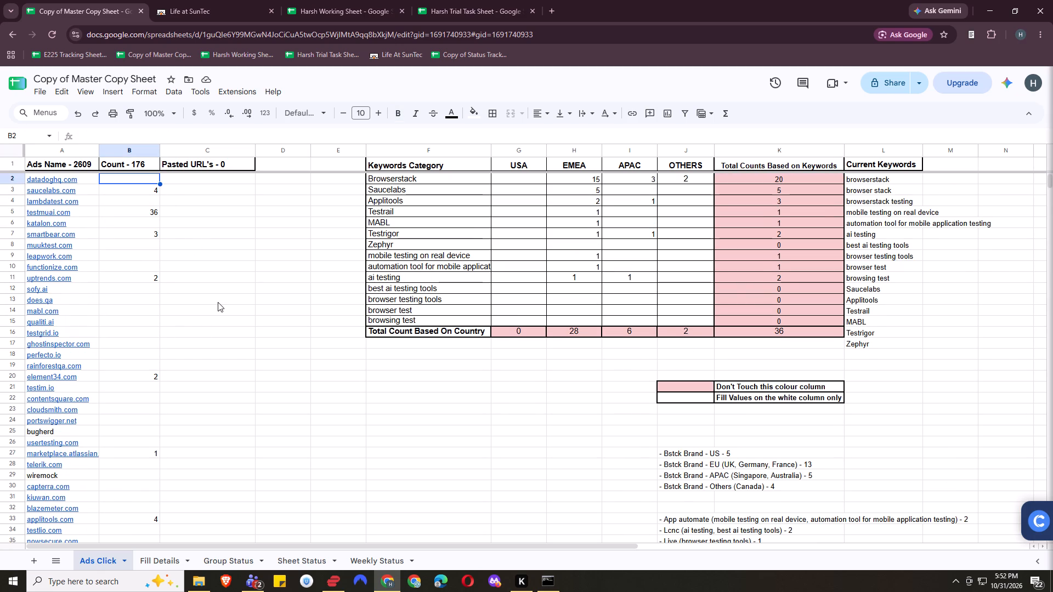
pyautogui.hotkey('ctrl', 'shift', 'Down')
pyautogui.hotkey('ctrl', 'shift', 'Down')
pyautogui.hotkey('ctrl', 'shift', 'Down')
pyautogui.hotkey('ctrl', 'shift', 'Down')
pyautogui.hotkey('ctrl', 'shift', 'Down')
pyautogui.hotkey('ctrl', 'shift', 'Down')
pyautogui.hotkey('ctrl', 'shift', 'Down')
pyautogui.hotkey('ctrl', 'shift', 'Down')
pyautogui.hotkey('ctrl', 'shift', 'Down')
pyautogui.hotkey('ctrl', 'shift', 'Down')
pyautogui.hotkey('ctrl', 'shift', 'Down')
pyautogui.hotkey('ctrl', 'shift', 'Down')
pyautogui.hotkey('ctrl', 'shift', 'Down')
pyautogui.hotkey('ctrl', 'shift', 'Down')
pyautogui.hotkey('ctrl', 'shift', 'Down')
pyautogui.hotkey('ctrl', 'shift', 'Down')
pyautogui.hotkey('ctrl', 'shift', 'Down')
pyautogui.hotkey('ctrl', 'shift', 'Down')
pyautogui.hotkey('ctrl', 'shift', 'Down')
pyautogui.hotkey('ctrl', 'shift', 'Down')
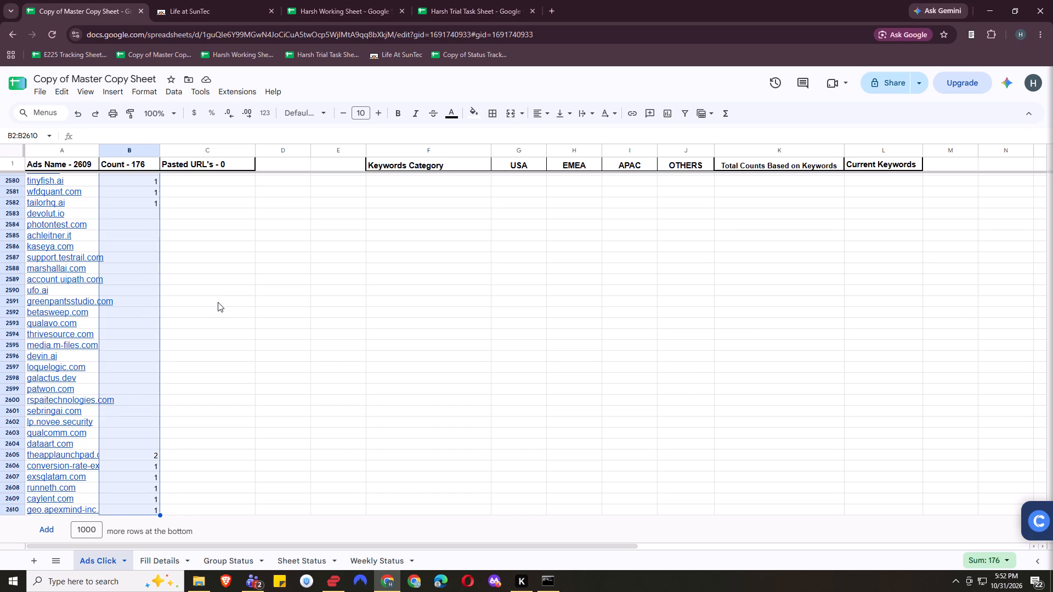
pyautogui.hotkey('ctrl', 'c')
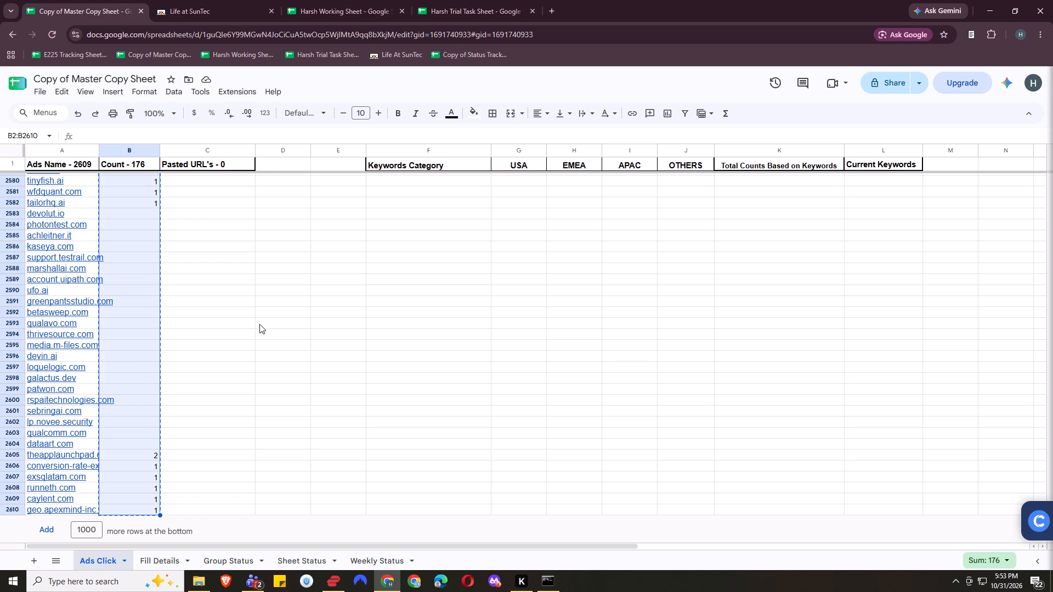
# In the Harsh Trial Task Sheet's Ads Clicked Tracker, paste the copied counts into the 31-Oct-26 column starting at cell VL3.
pyautogui.click(468, 20)
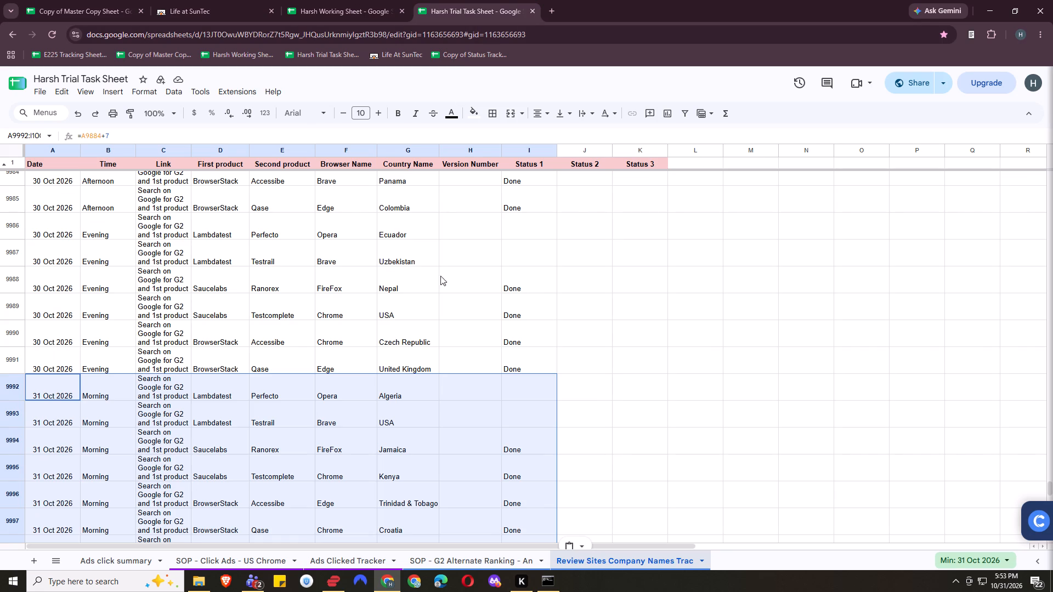
pyautogui.click(341, 562)
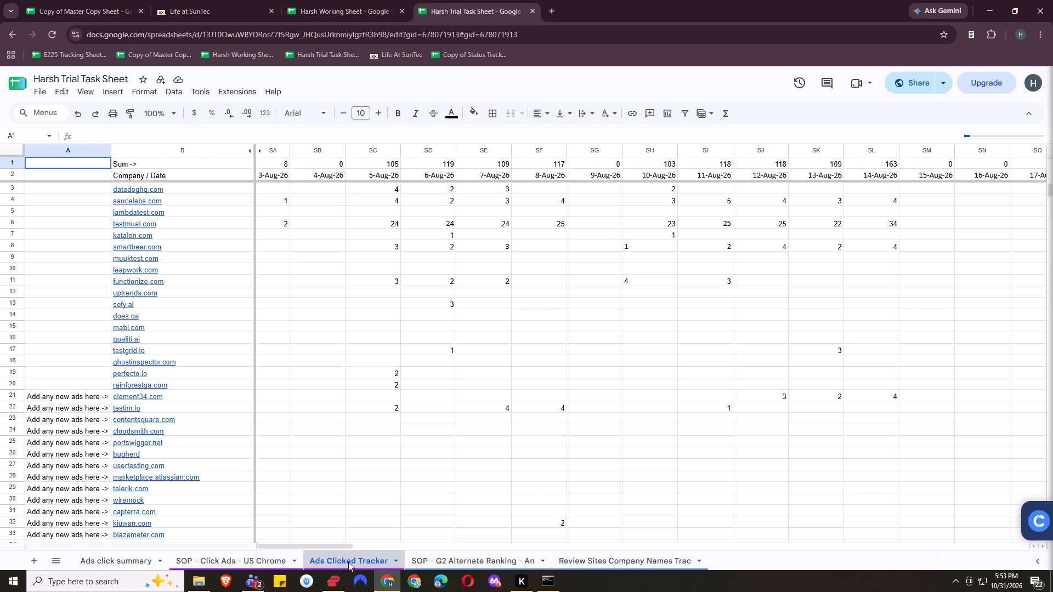
pyautogui.moveTo(339, 547); pyautogui.dragTo(675, 542)
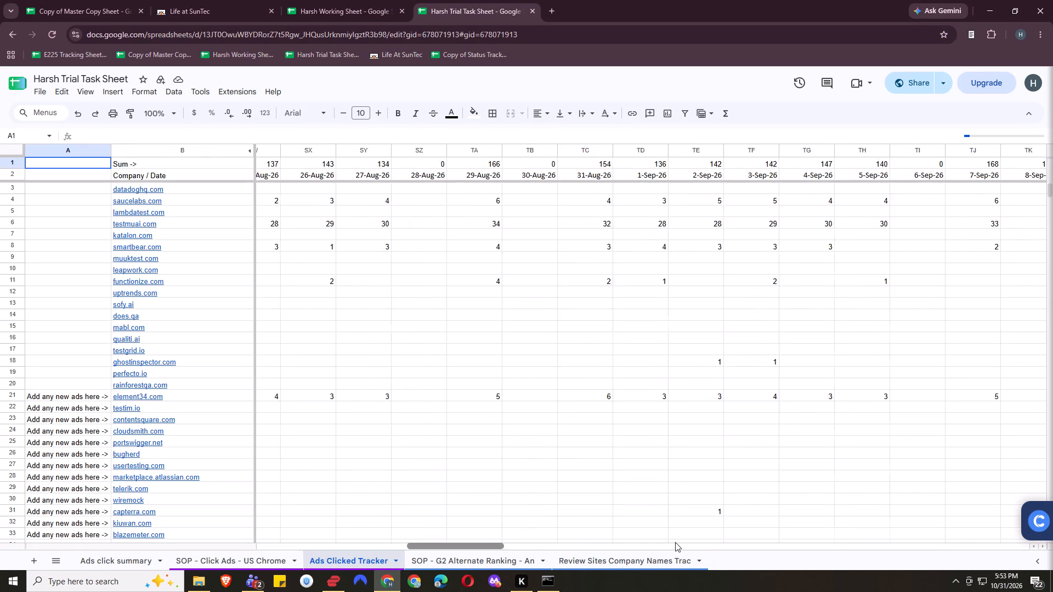
pyautogui.moveTo(675, 542); pyautogui.dragTo(1021, 527)
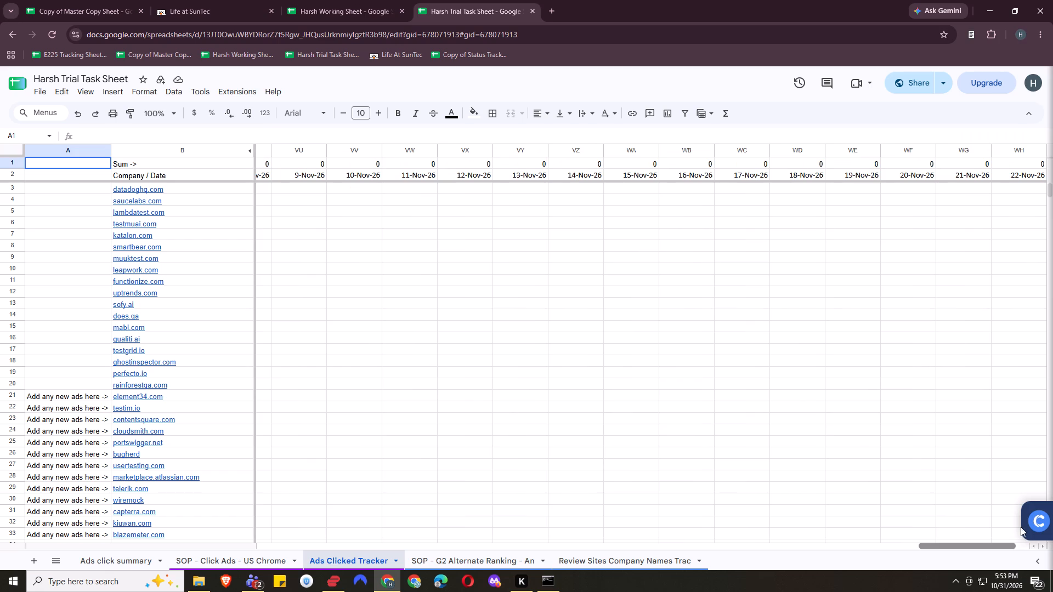
pyautogui.moveTo(1021, 527); pyautogui.dragTo(912, 556)
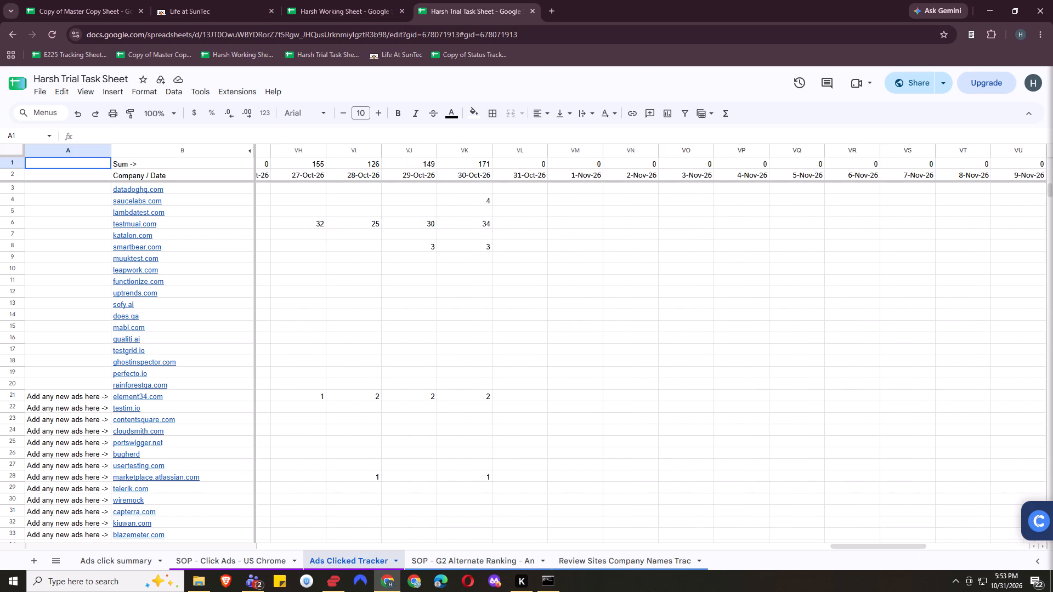
pyautogui.click(523, 185)
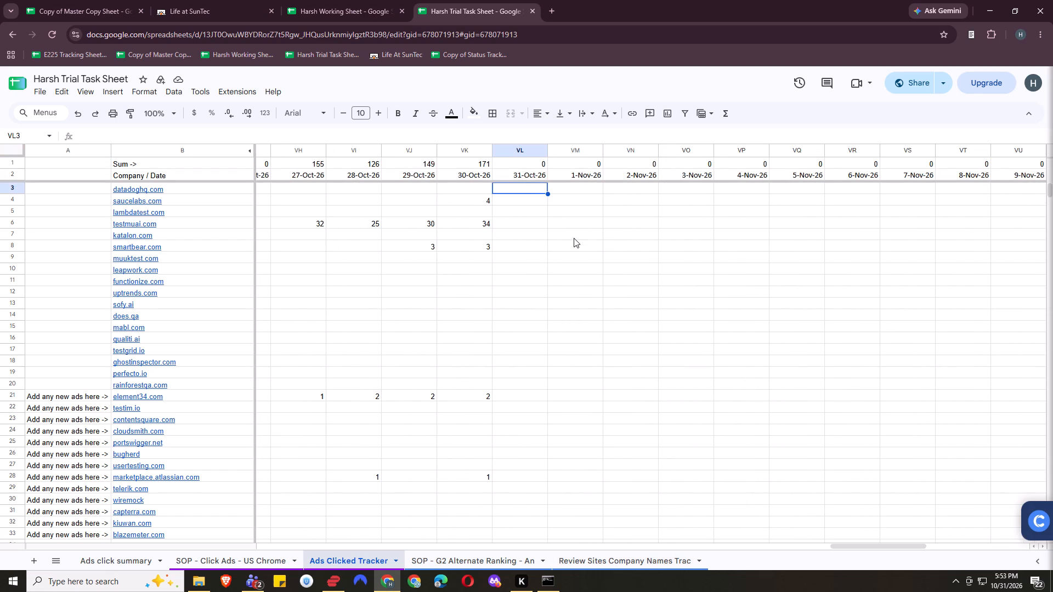
pyautogui.hotkey('ctrl', 'v')
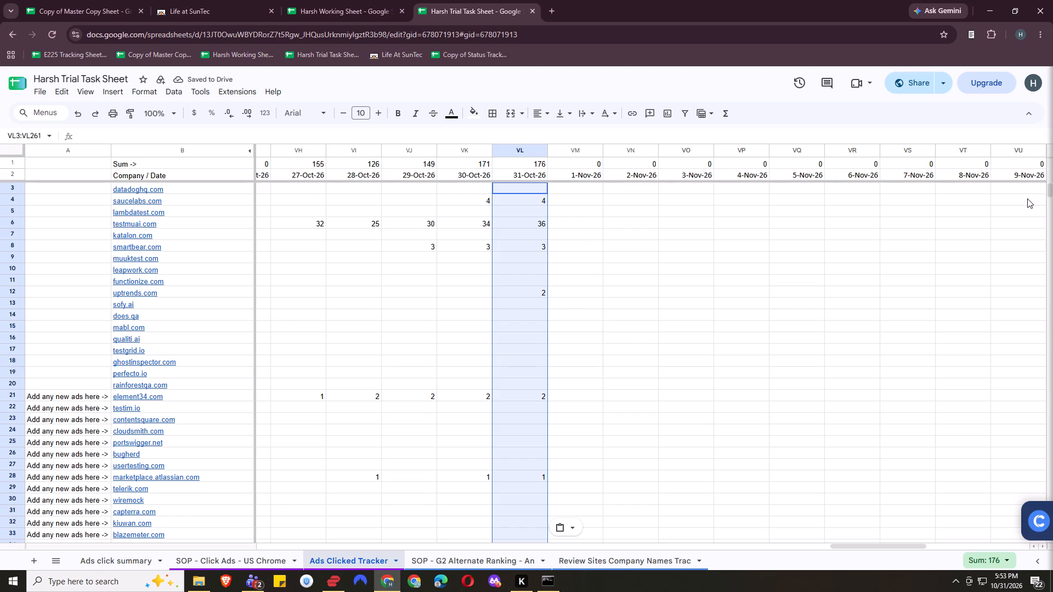
# Check the pasted 31-Oct-26 counts against the company names near the end of the tracker list.
pyautogui.moveTo(1051, 192); pyautogui.dragTo(1052, 539)
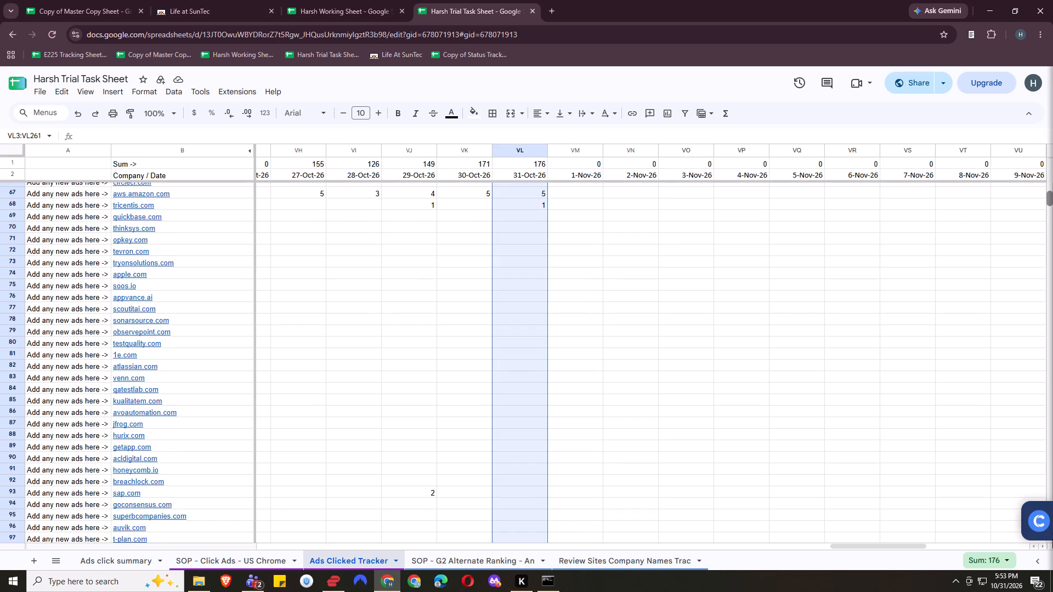
pyautogui.moveTo(1052, 539); pyautogui.dragTo(1052, 515)
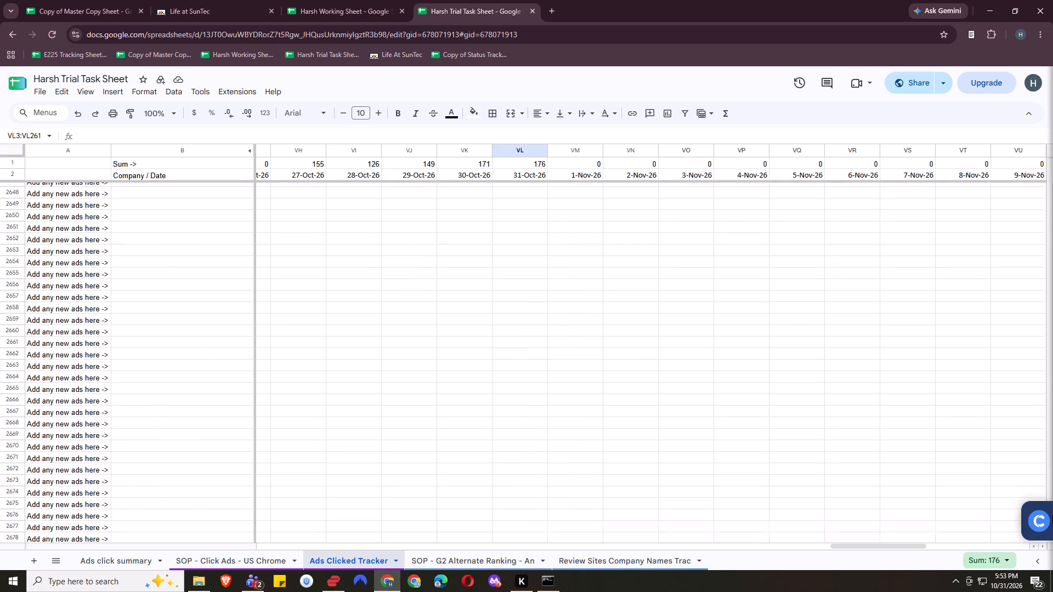
pyautogui.moveTo(1052, 515); pyautogui.dragTo(1052, 503)
pyautogui.scroll(-12, 769, 445)
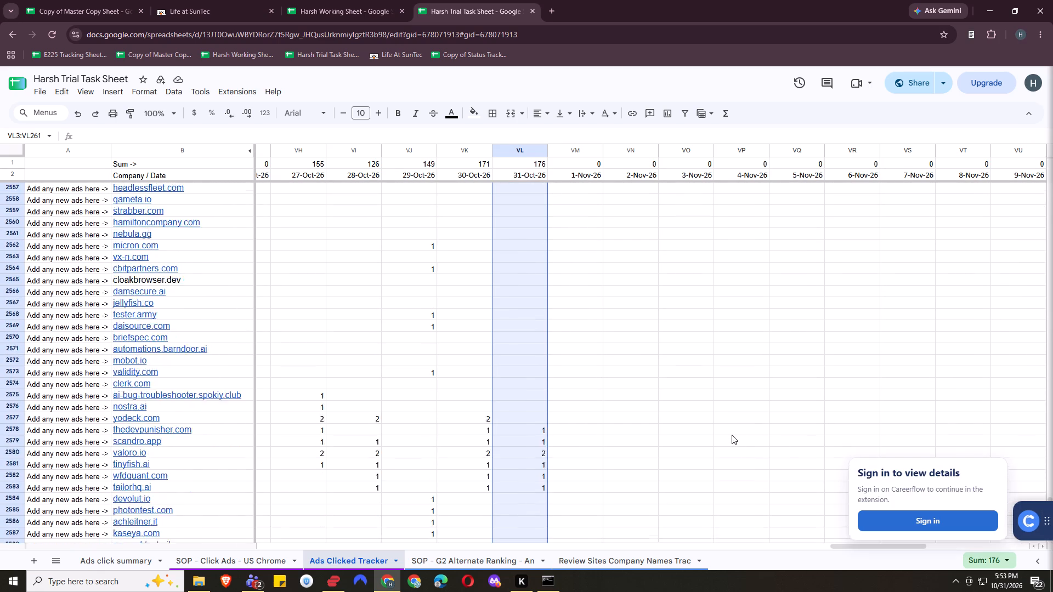